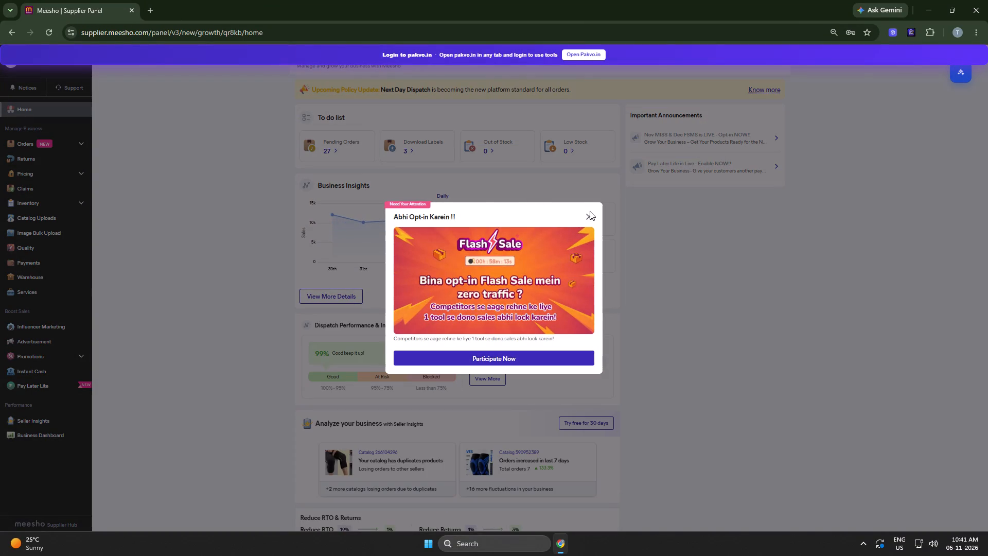
# Dismiss the Flash Sale opt-in promotion and open the pending orders from the home page's to-do list.
pyautogui.click(593, 215)
pyautogui.click(356, 149)
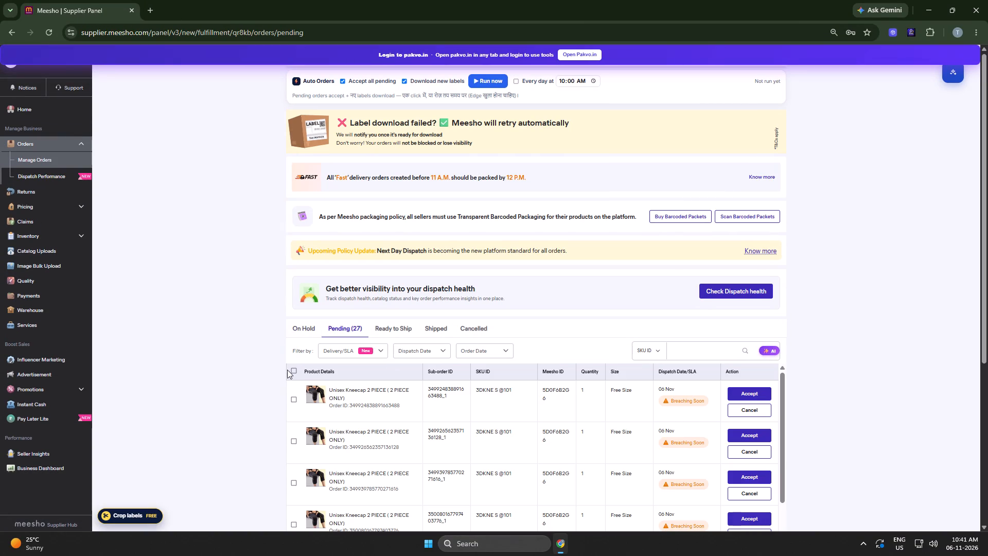
# Select all the pending orders and accept them in bulk, confirming their move to Ready to Ship.
pyautogui.click(292, 369)
pyautogui.click(912, 515)
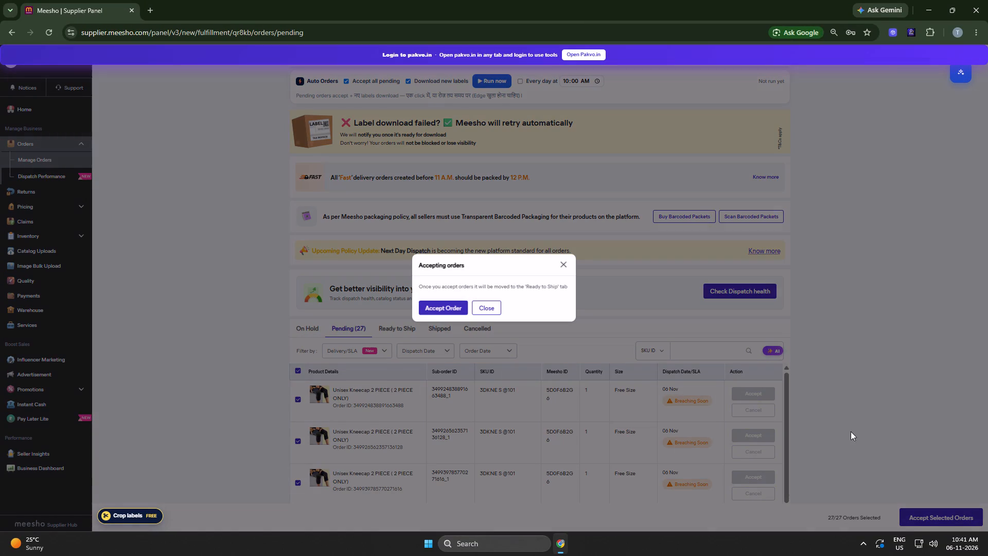
pyautogui.click(427, 312)
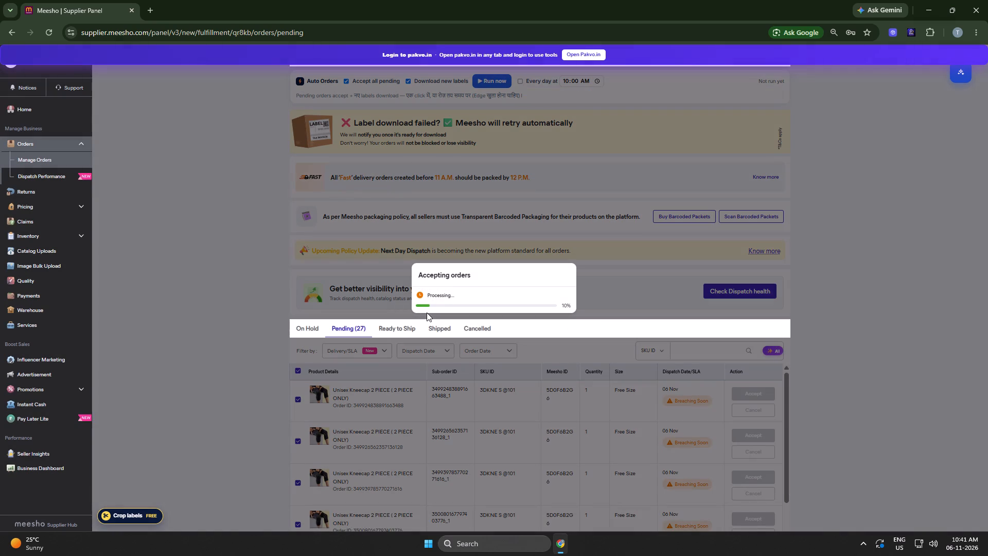
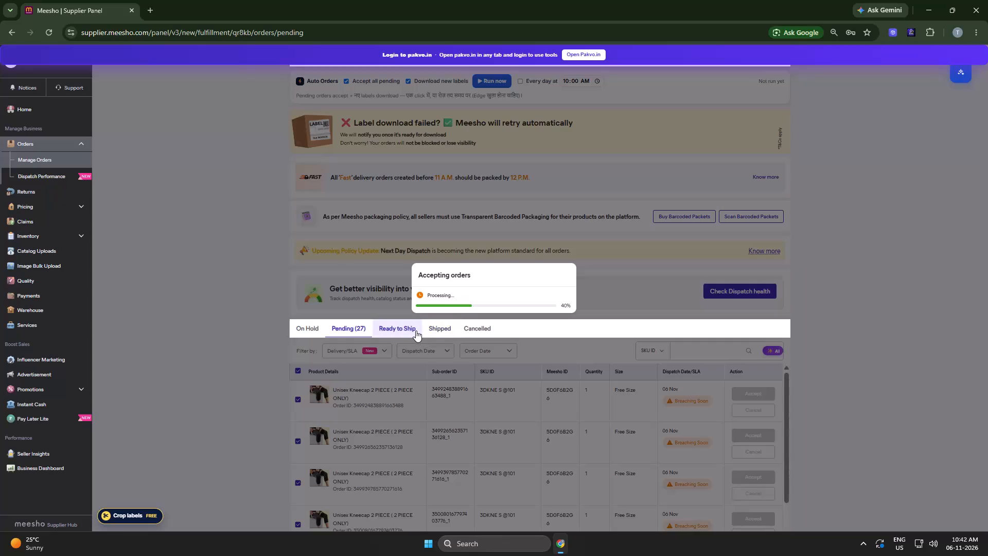
# Follow the bulk acceptance through the Ready to Ship and Pending lists and acknowledge its completion message.
pyautogui.click(416, 331)
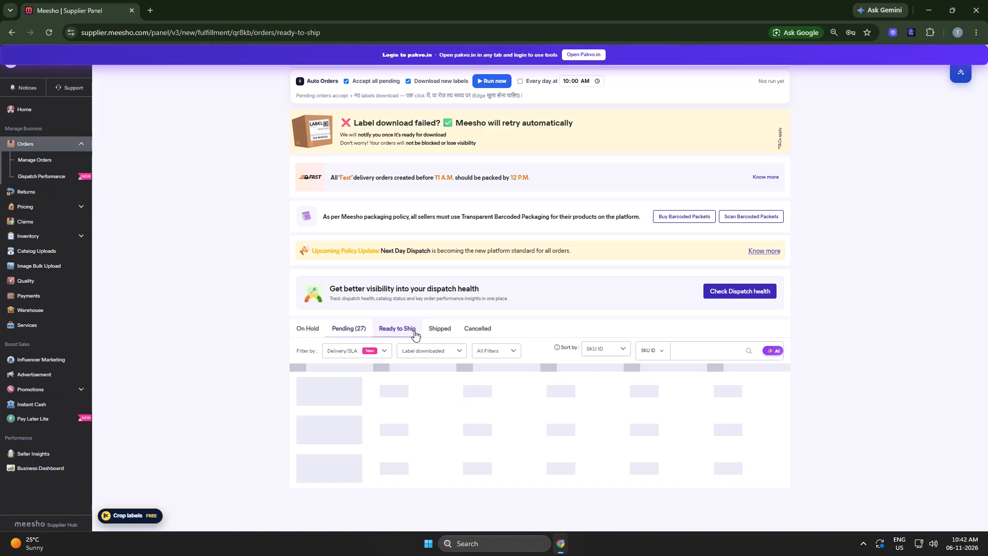
pyautogui.click(358, 329)
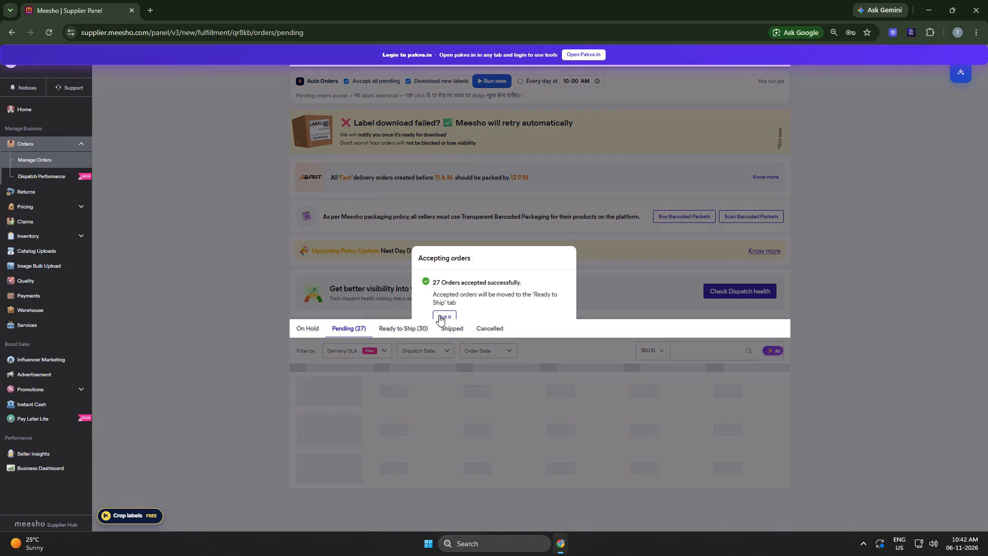
pyautogui.click(438, 312)
# Check the On Hold, Pending and Ready to Ship lists, and return to the supplier home page.
pyautogui.click(291, 326)
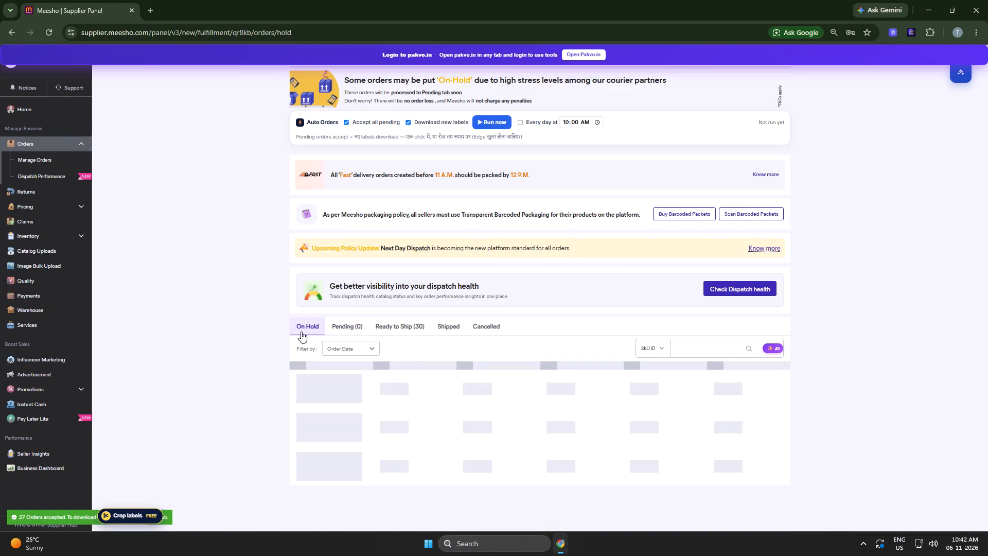
pyautogui.click(348, 325)
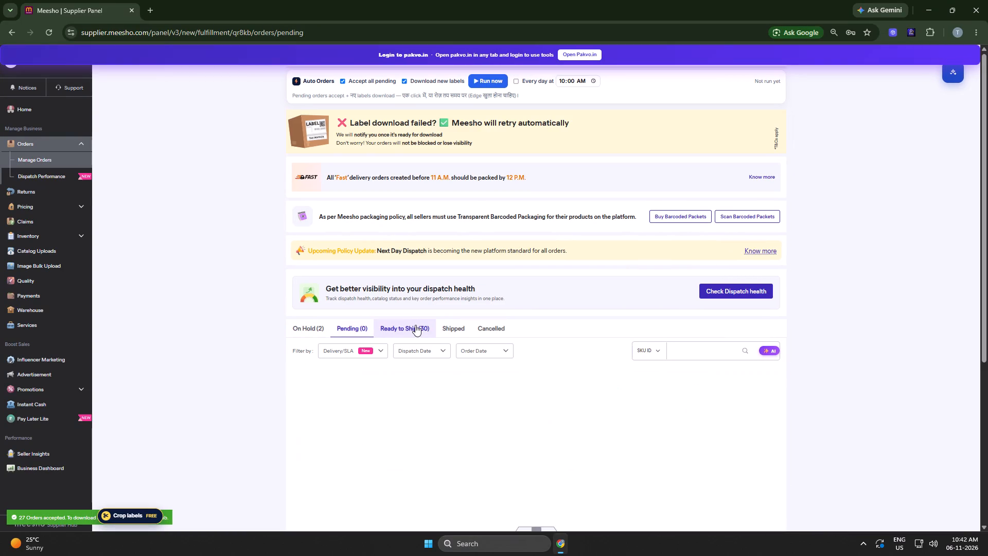
pyautogui.click(415, 325)
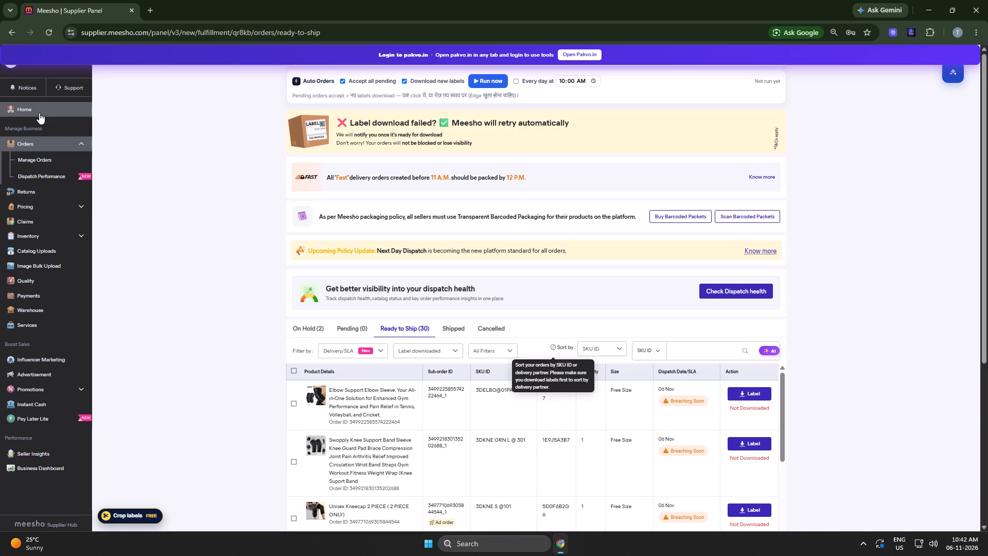
pyautogui.click(39, 113)
# Minimise the current browser window and open the Meesho supplier panel in a new window under the Gekko Chrome profile.
pyautogui.click(926, 9)
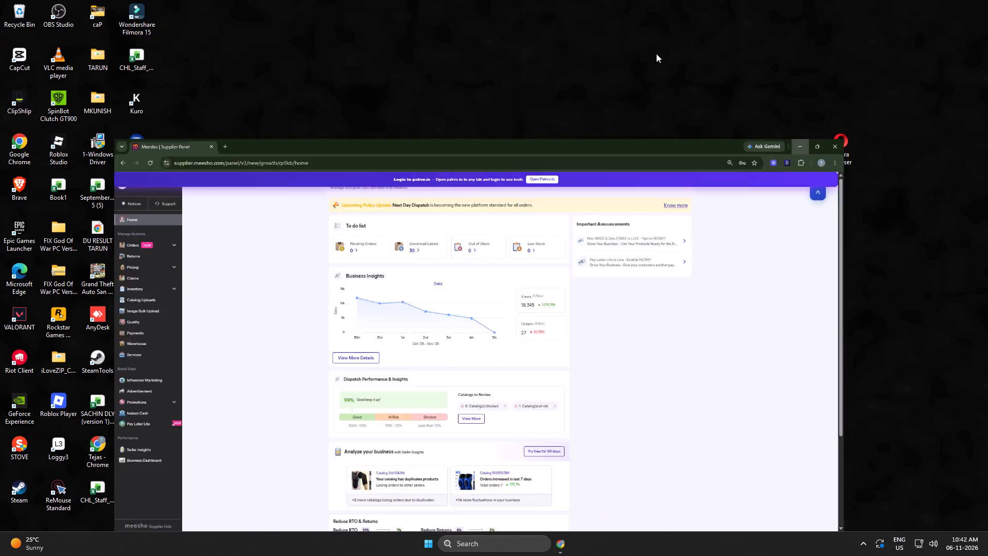
pyautogui.doubleClick(21, 142)
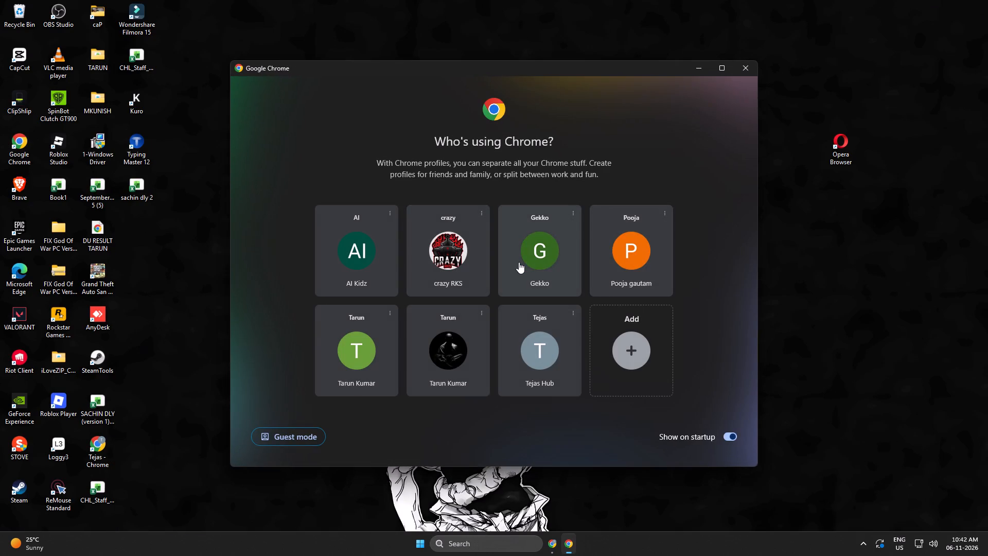
pyautogui.click(519, 263)
pyautogui.click(659, 219)
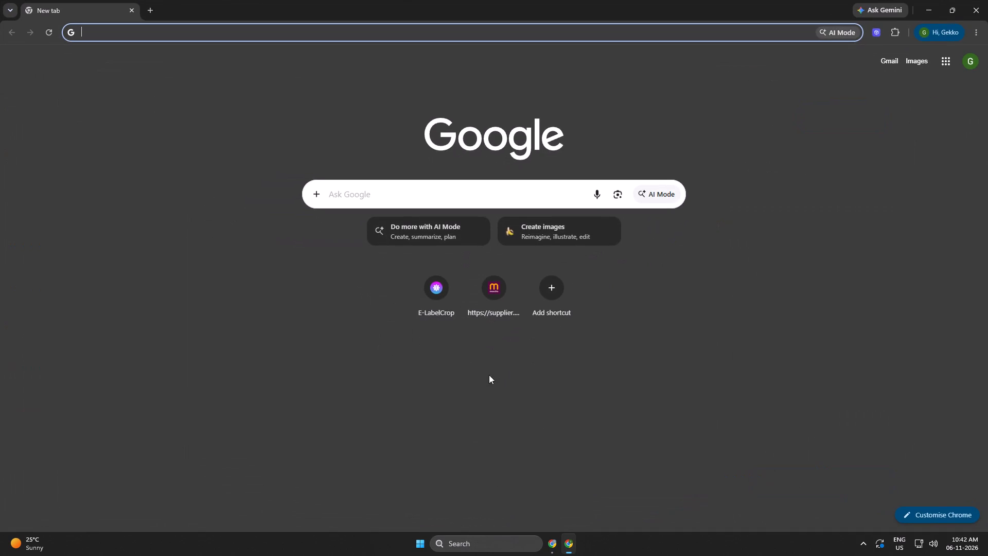
pyautogui.click(513, 299)
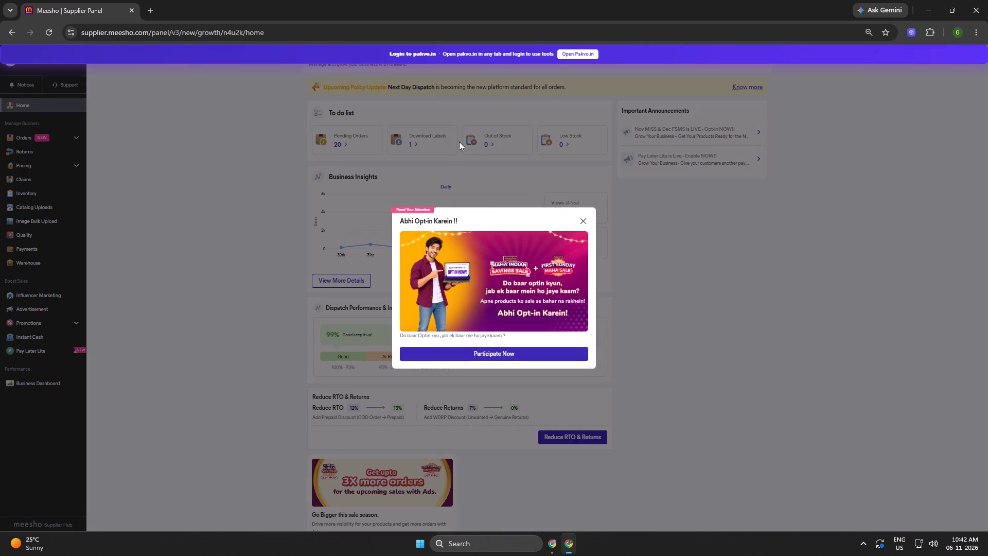
# Dismiss the sale opt-in promotion and open this account's pending orders from the to-do list, checking On Hold on the way.
pyautogui.click(579, 223)
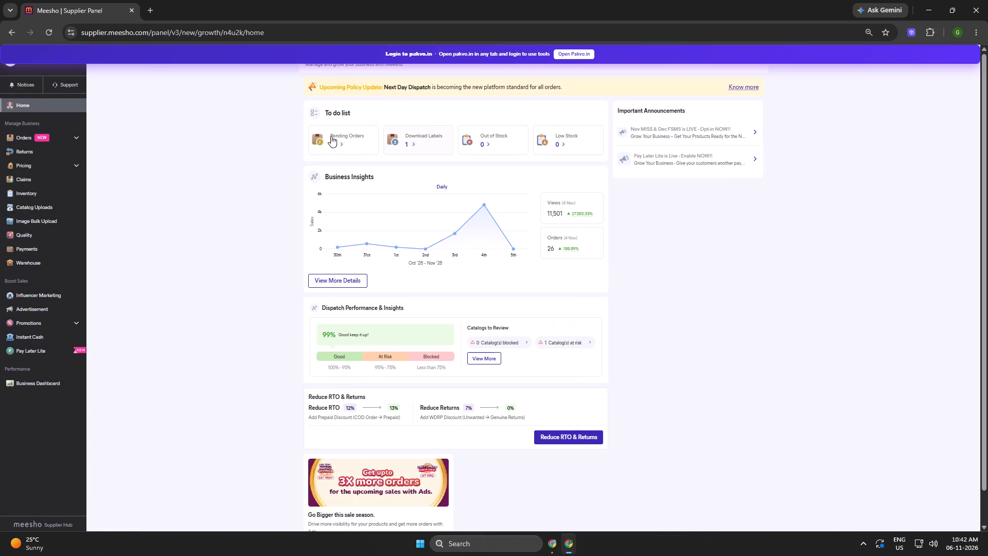
pyautogui.click(348, 135)
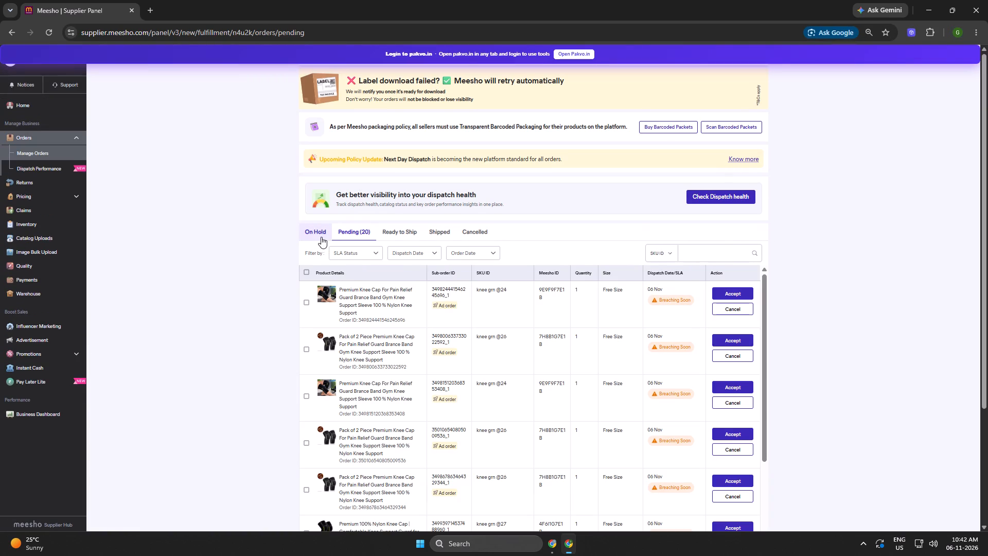
pyautogui.click(321, 237)
pyautogui.click(361, 227)
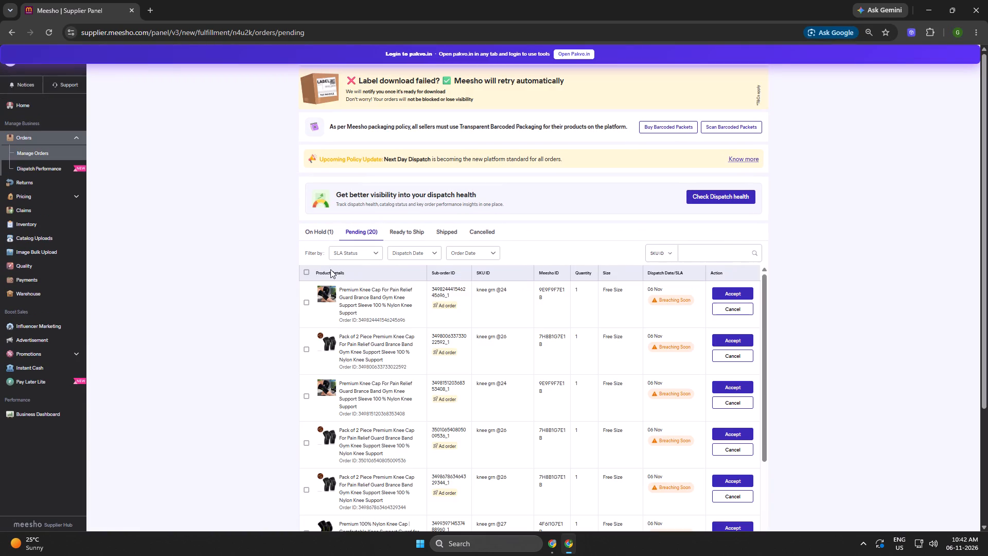
# Select all the pending orders and accept them in bulk, confirming the acceptance.
pyautogui.click(305, 270)
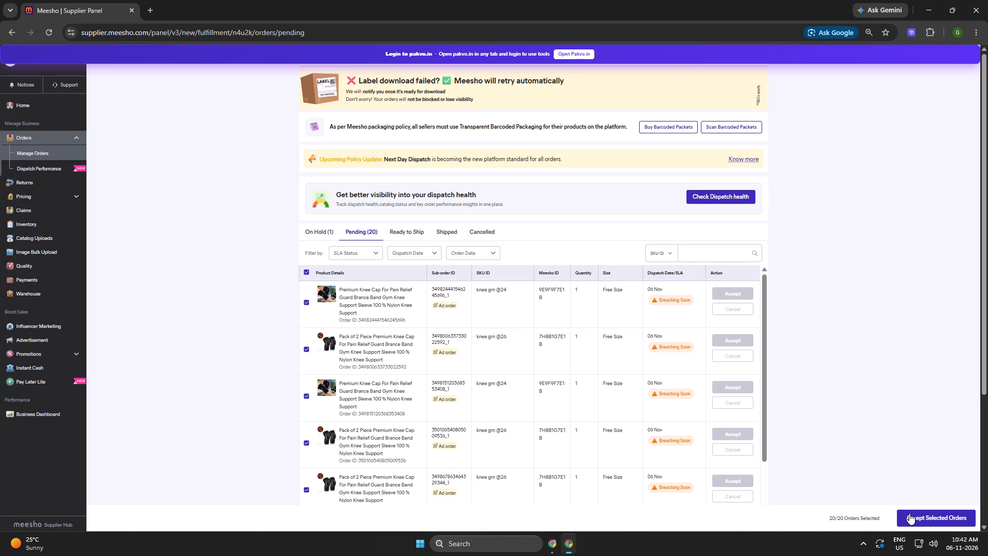
pyautogui.click(909, 513)
pyautogui.click(442, 306)
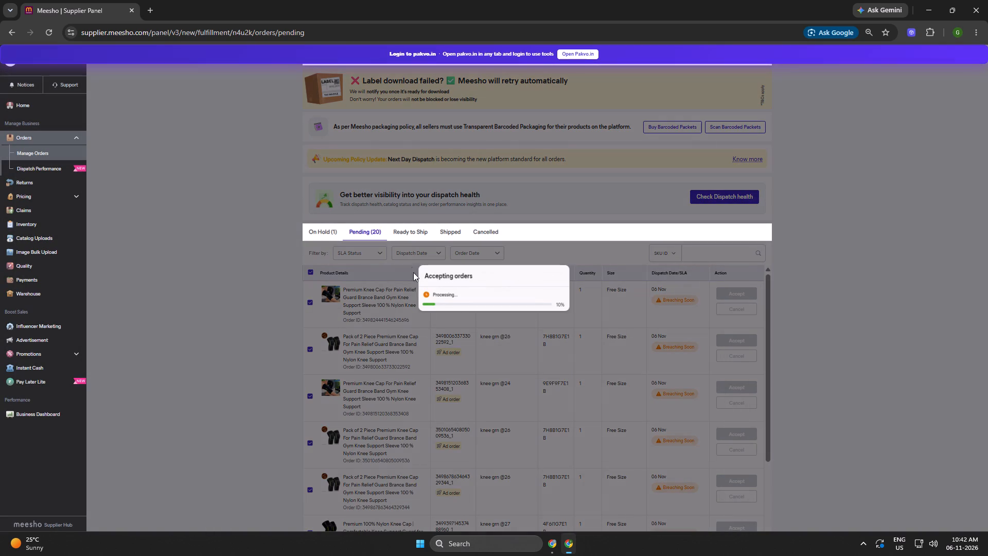
# Alternate between the Ready to Ship and Pending lists while the orders are processed, and acknowledge the completed acceptance.
pyautogui.click(410, 233)
pyautogui.click(363, 232)
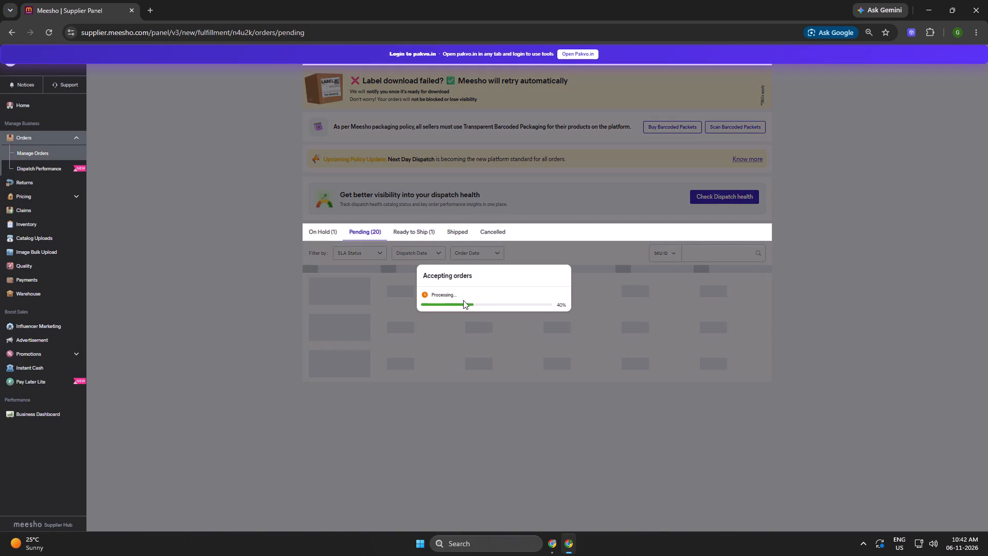
pyautogui.click(418, 227)
pyautogui.click(365, 230)
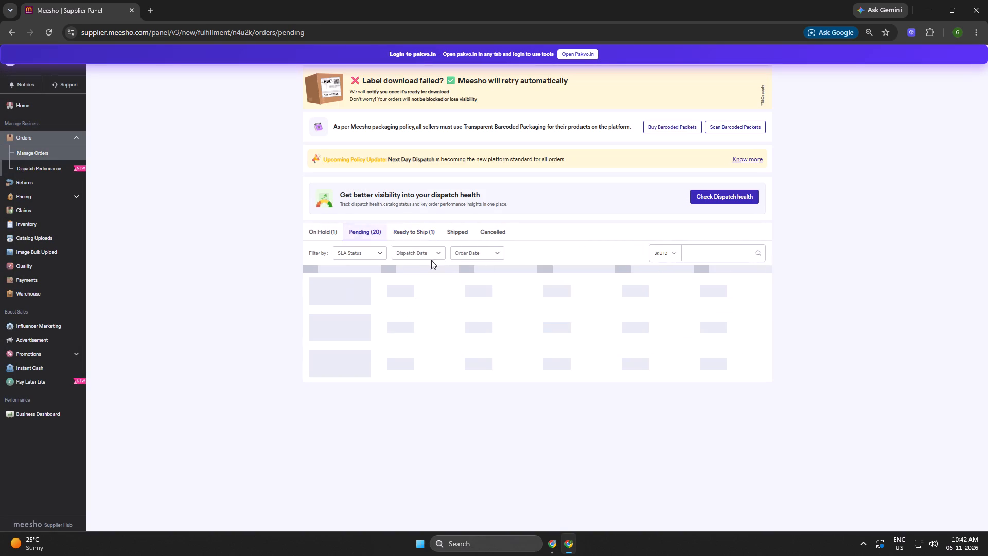
pyautogui.click(417, 229)
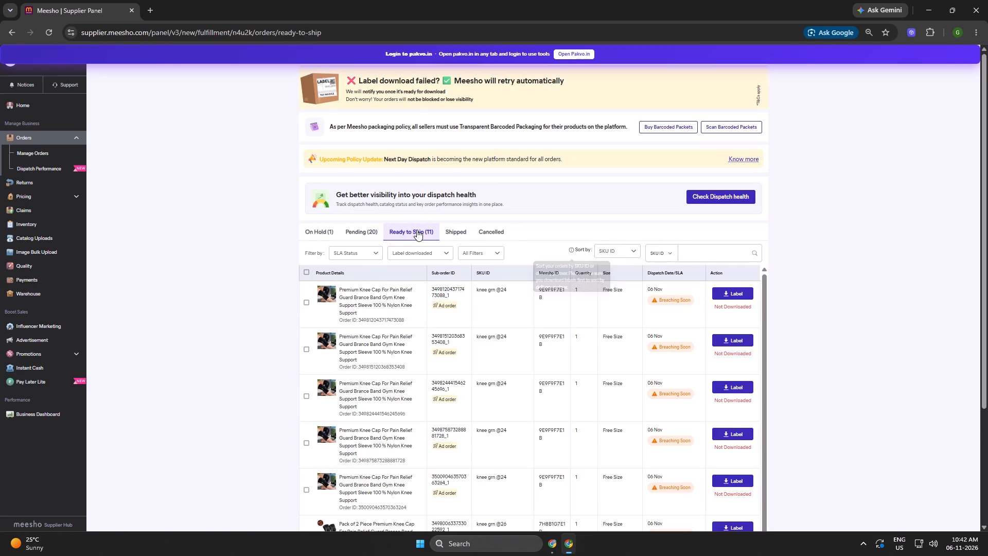
pyautogui.click(372, 230)
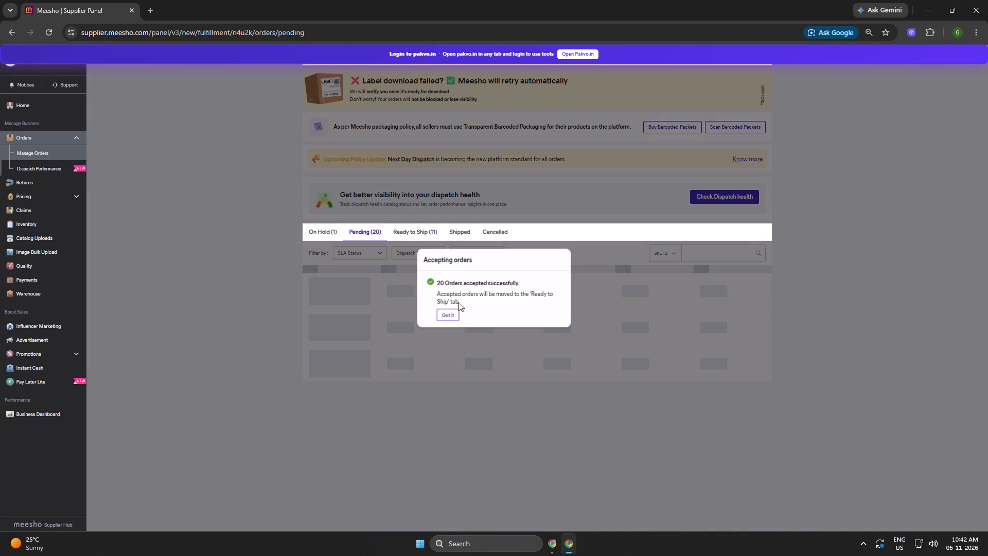
pyautogui.click(449, 317)
# Recheck the Pending and Ready to Ship lists until the accepted orders have moved, ending on Ready to Ship.
pyautogui.click(415, 232)
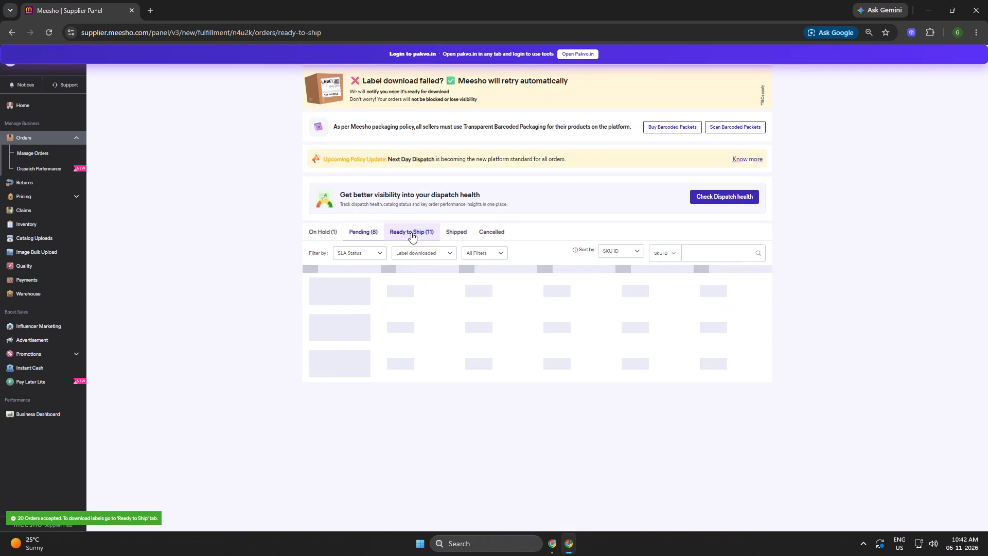
pyautogui.click(354, 234)
pyautogui.click(425, 230)
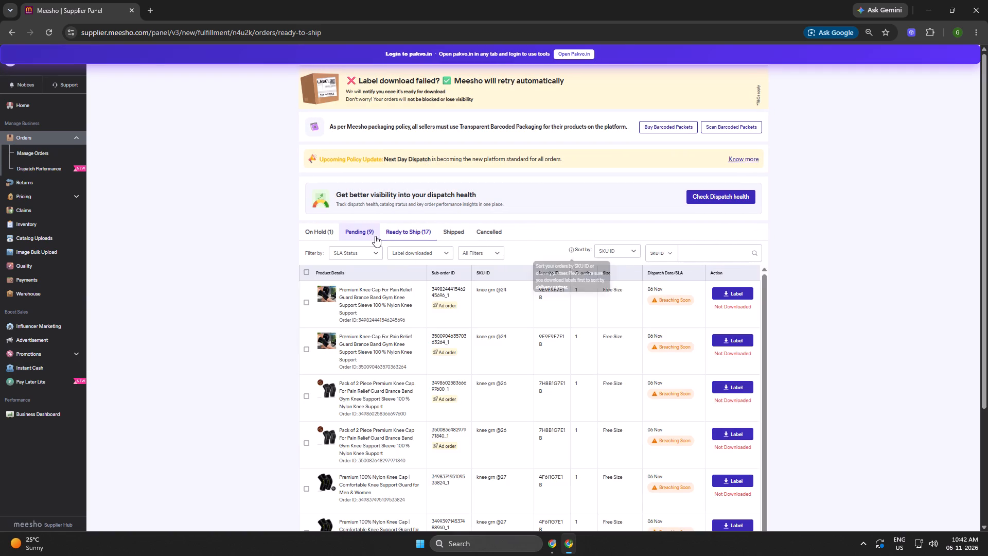
pyautogui.click(375, 236)
pyautogui.click(393, 229)
pyautogui.click(364, 231)
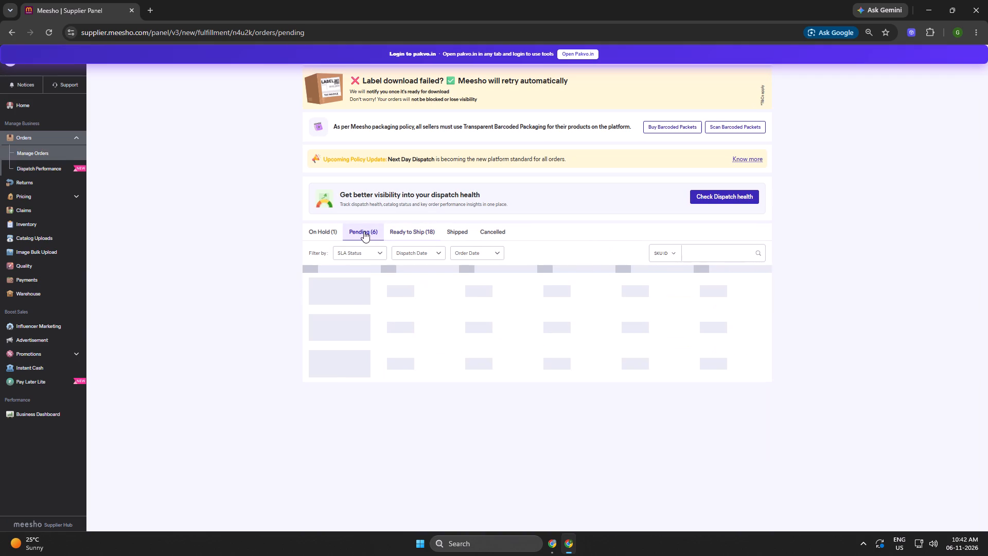
pyautogui.click(405, 232)
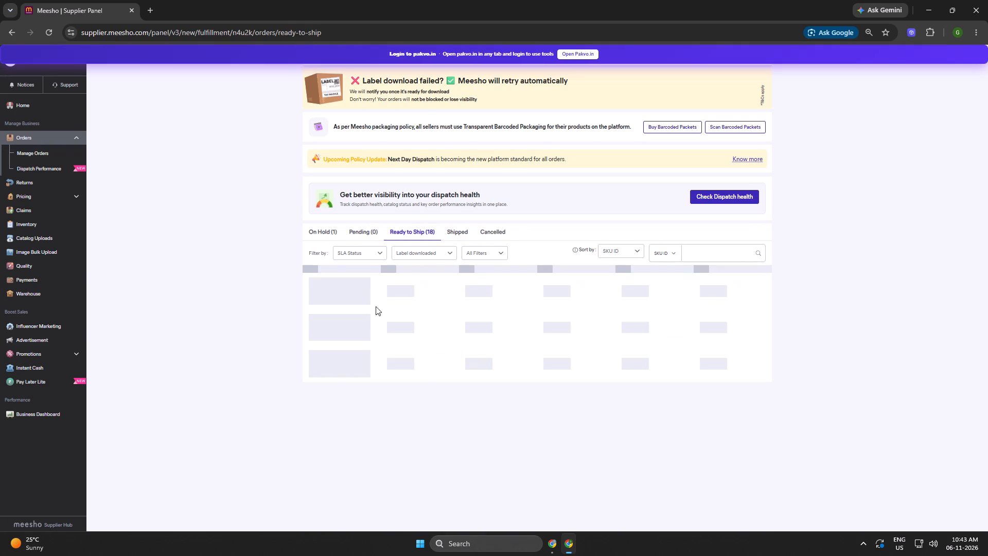
pyautogui.scroll(-8, 236, 401)
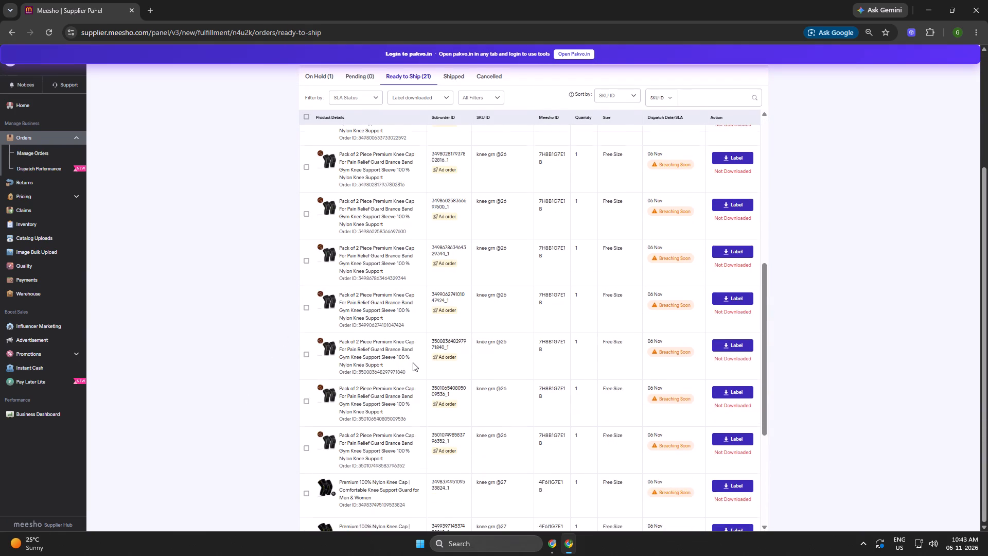
pyautogui.scroll(-8, 413, 362)
pyautogui.scroll(6, 420, 381)
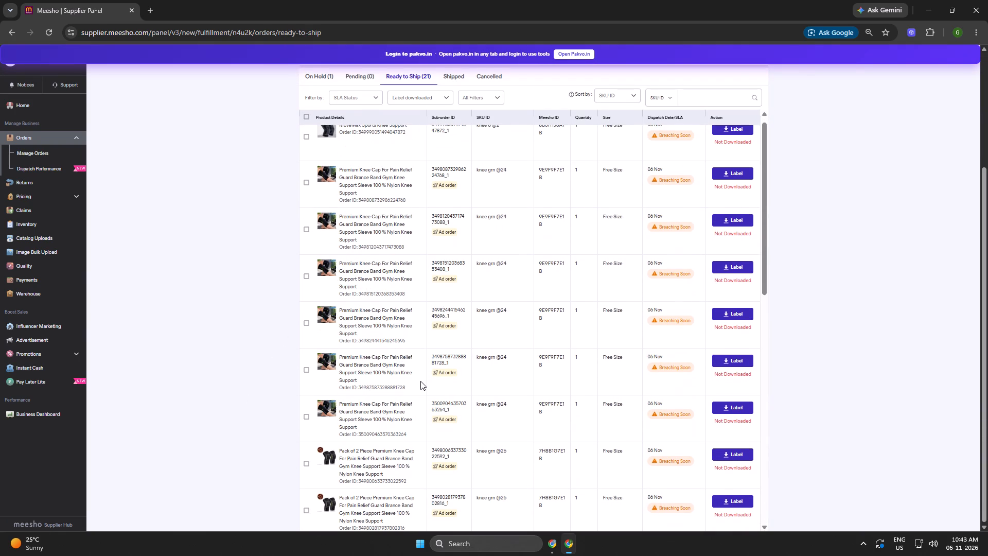
pyautogui.scroll(3, 420, 381)
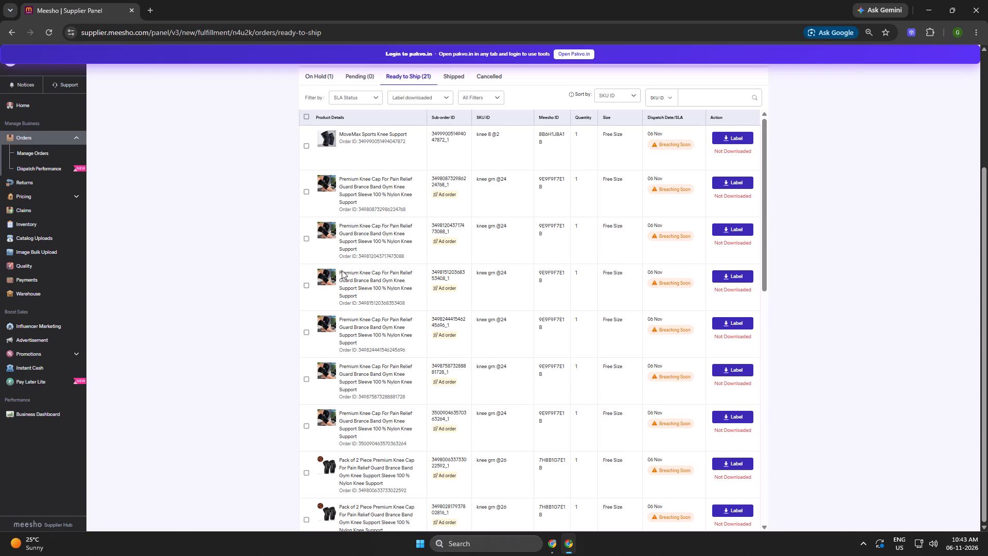
pyautogui.scroll(-9, 356, 374)
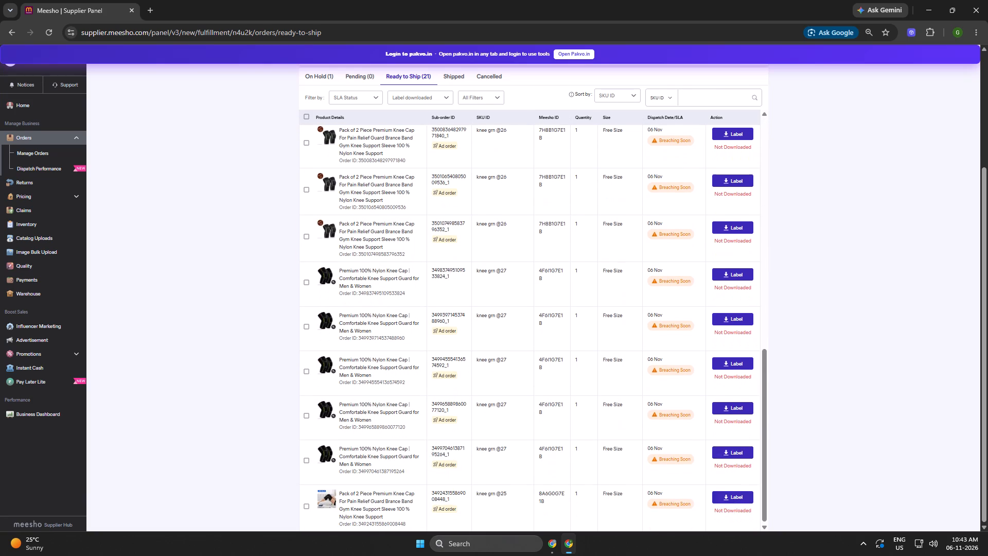
pyautogui.scroll(-2, 356, 374)
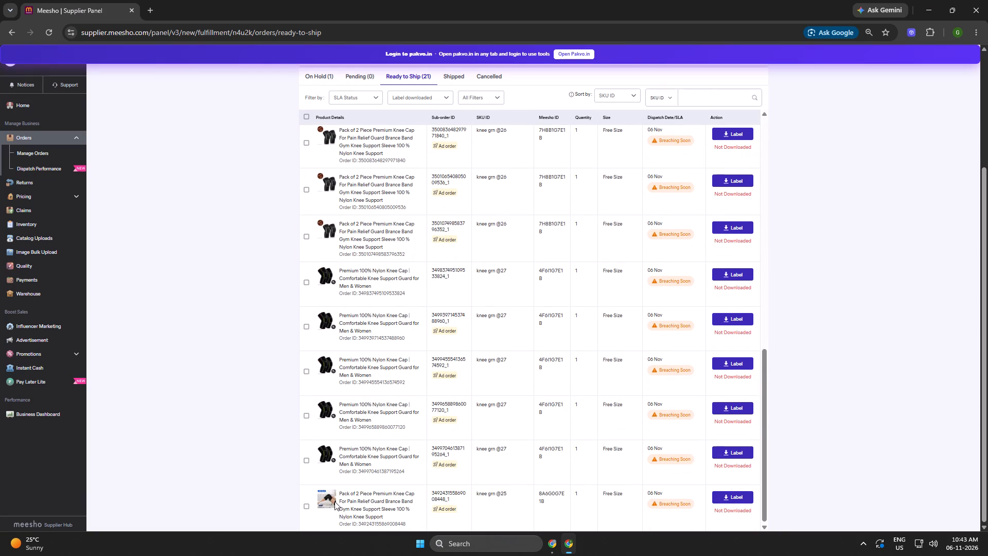
pyautogui.click(328, 497)
pyautogui.click(222, 420)
pyautogui.scroll(7, 438, 382)
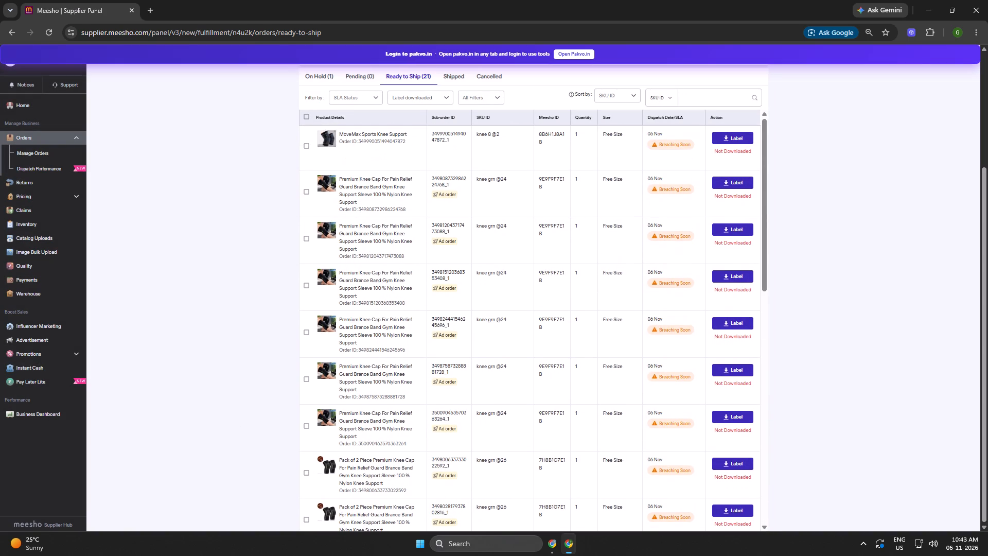
pyautogui.scroll(1, 438, 381)
pyautogui.click(322, 186)
pyautogui.click(209, 263)
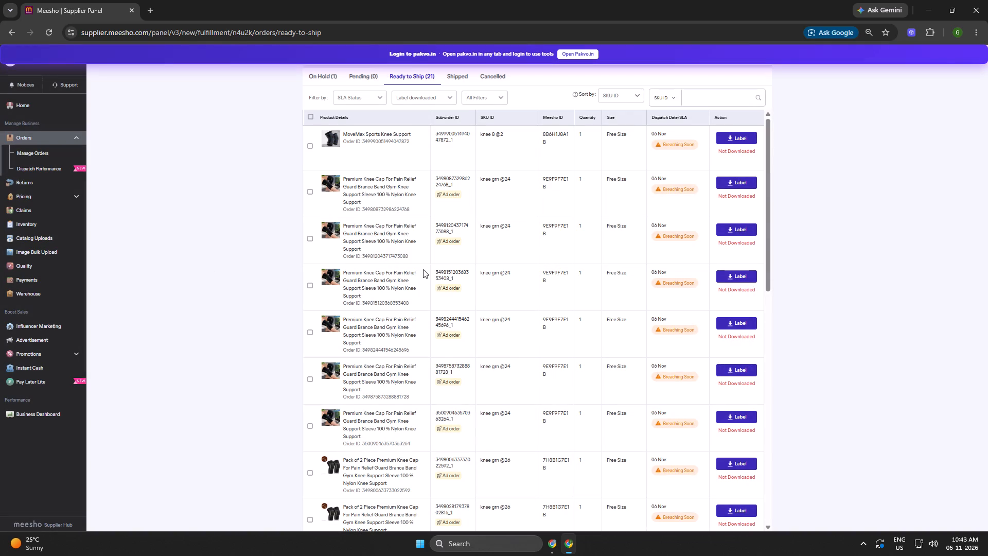
# Switch back to the first supplier account's window, examine its Ready to Ship orders from the to-do list, and return to the home page.
pyautogui.click(549, 547)
pyautogui.click(393, 157)
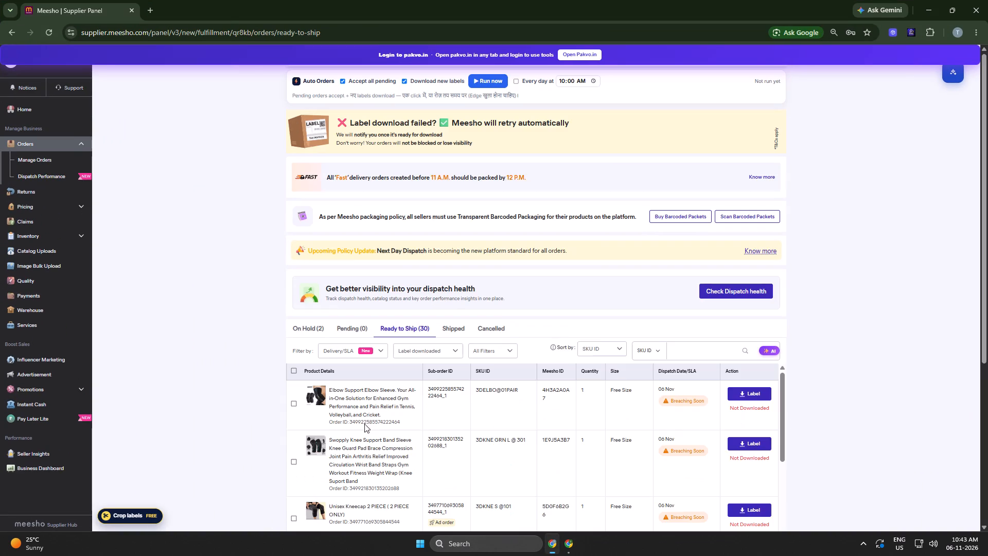
pyautogui.scroll(-17, 272, 411)
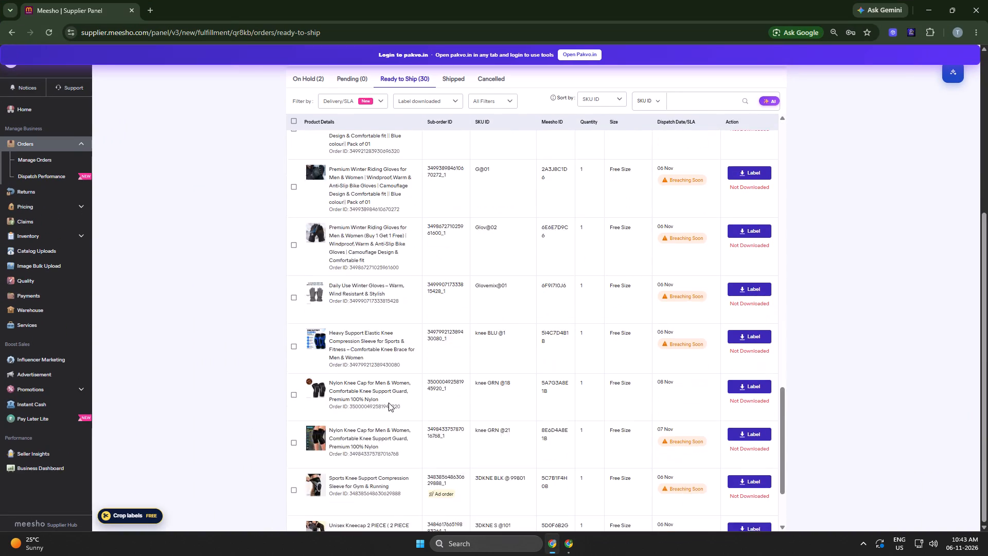
pyautogui.scroll(-4, 389, 403)
pyautogui.scroll(9, 164, 347)
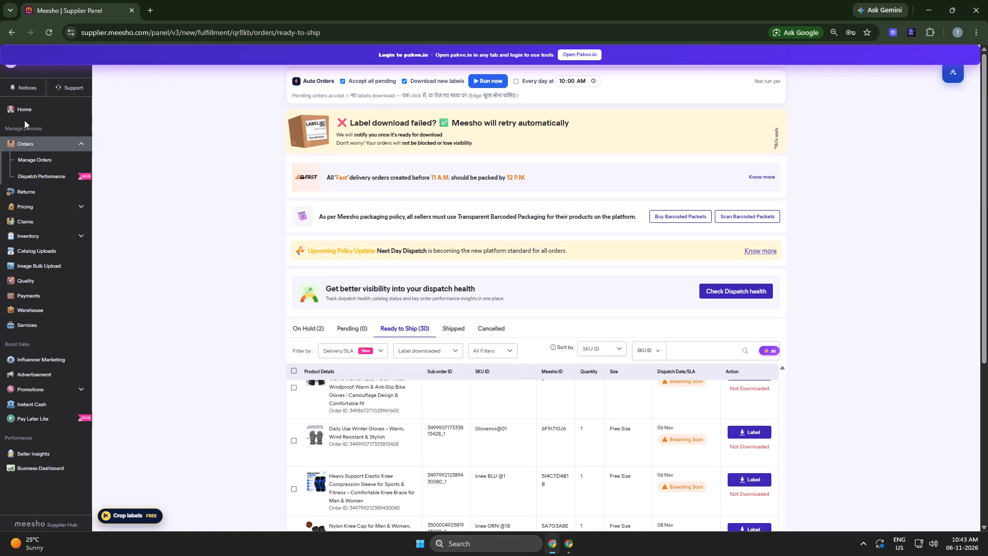
pyautogui.click(25, 111)
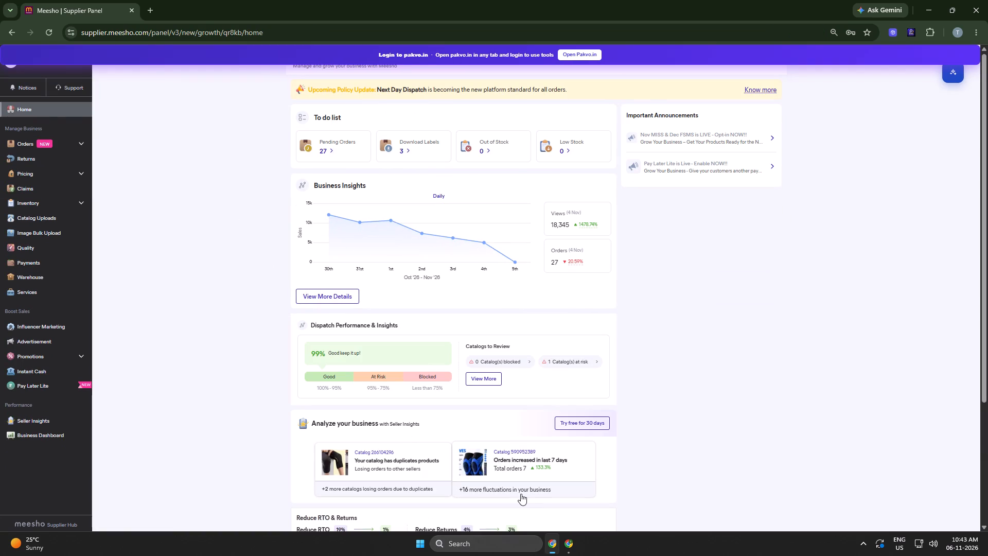
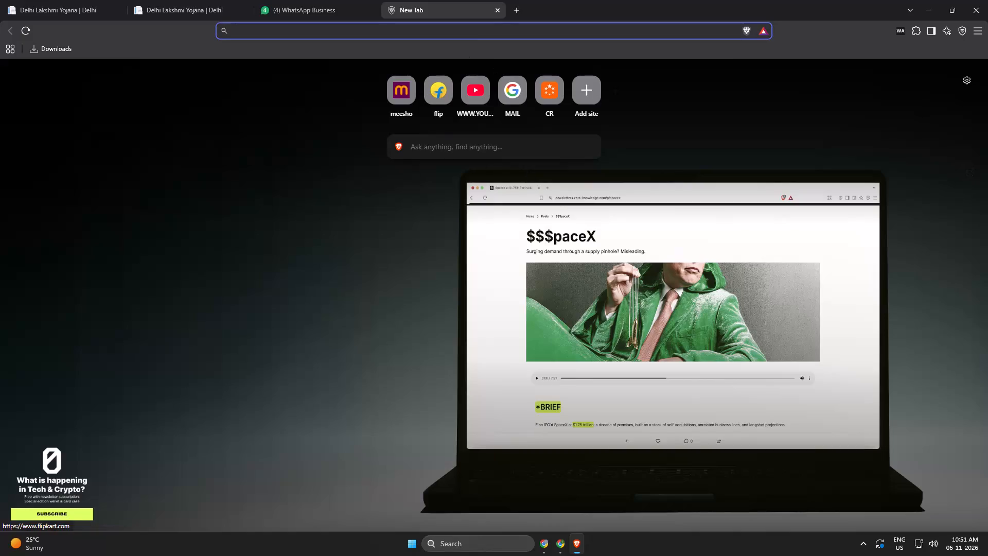
# Play the Pav Dharia music video Na Ja on YouTube and skip ahead to about 0:21.
pyautogui.click(466, 85)
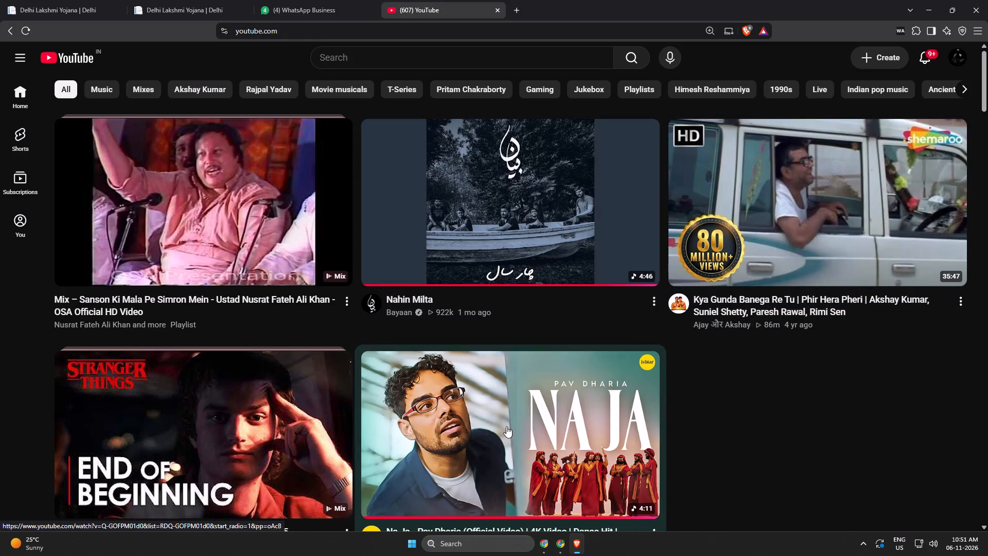
pyautogui.click(508, 426)
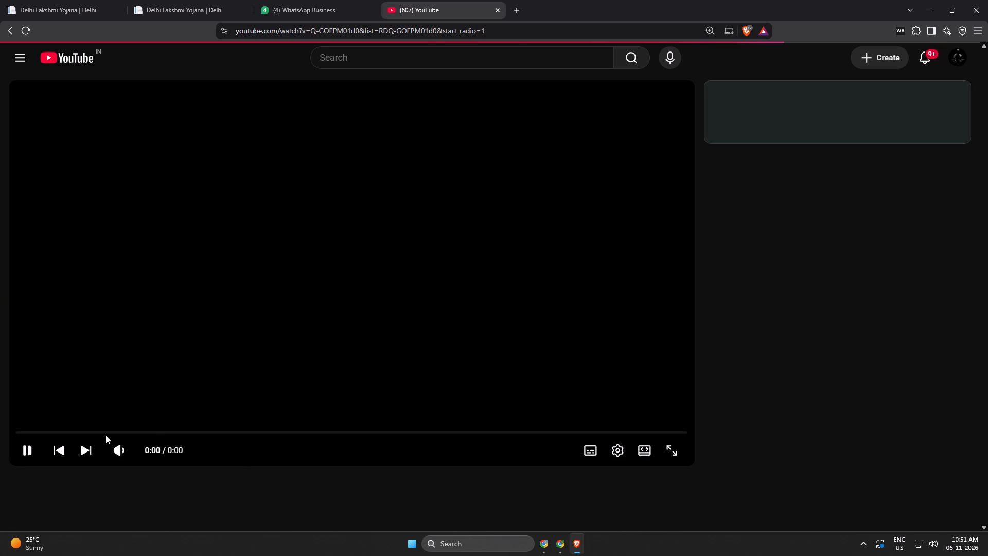
pyautogui.click(75, 431)
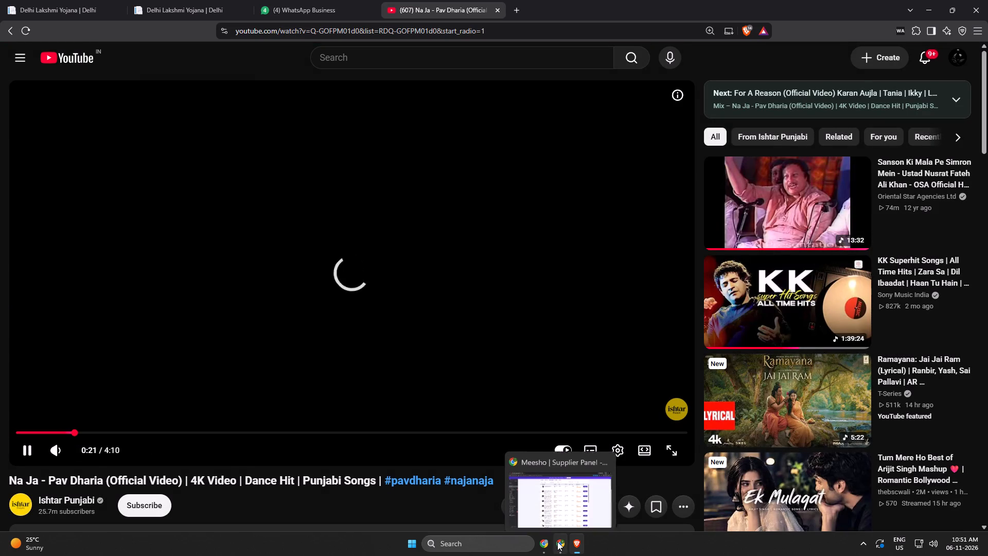
# Switch to the Meesho supplier account in Chrome and generate labels for all Ready to Ship orders except MoveMax Sports Knee Support.
pyautogui.click(561, 514)
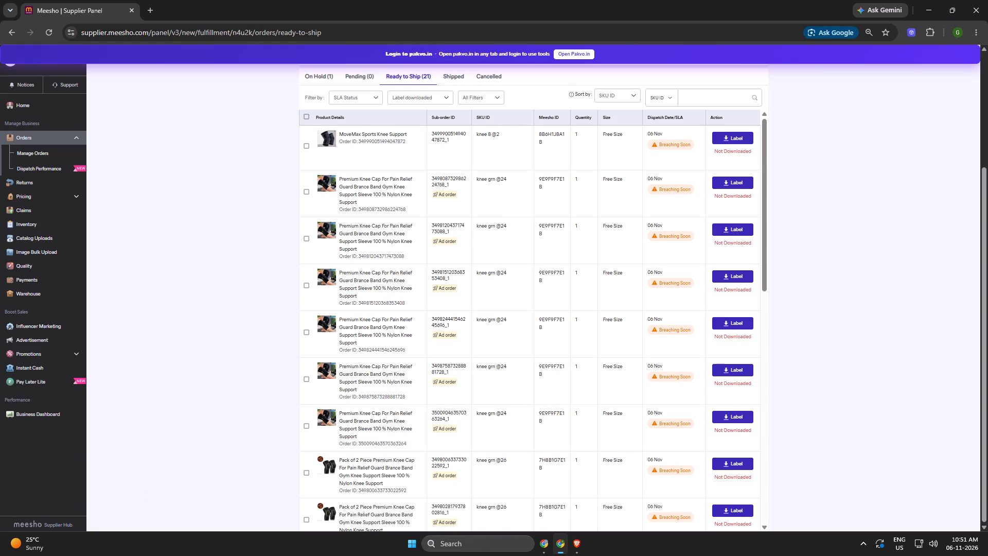
pyautogui.click(306, 148)
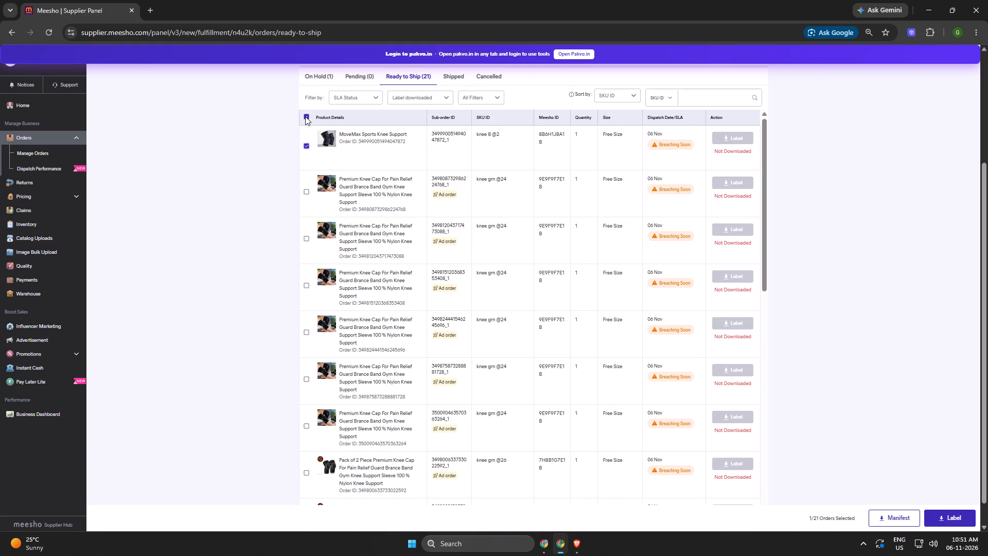
pyautogui.click(305, 116)
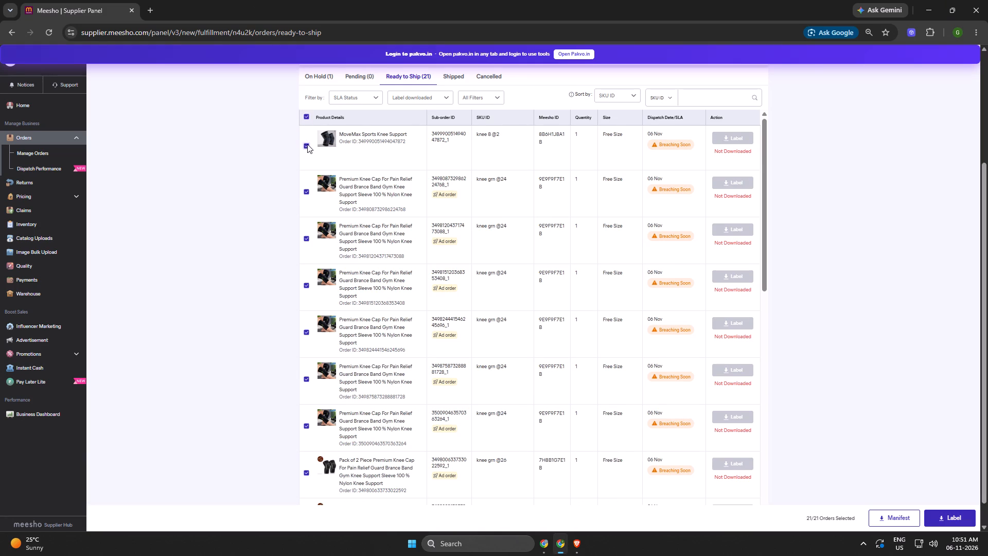
pyautogui.click(307, 144)
pyautogui.click(944, 516)
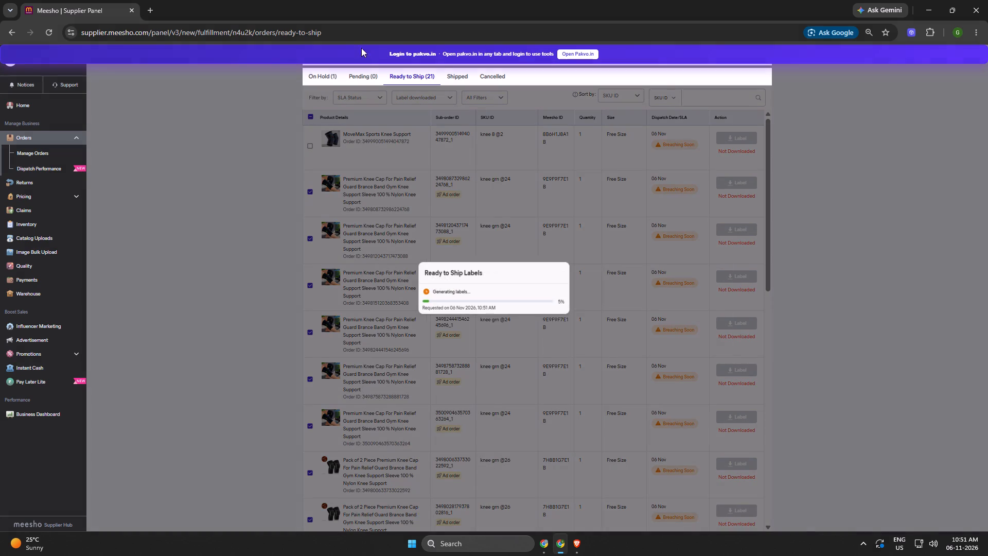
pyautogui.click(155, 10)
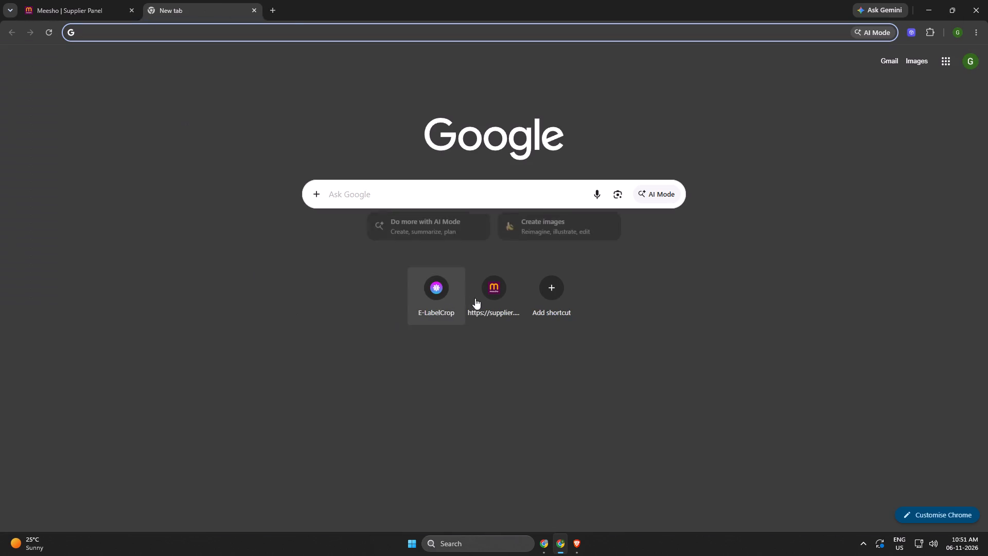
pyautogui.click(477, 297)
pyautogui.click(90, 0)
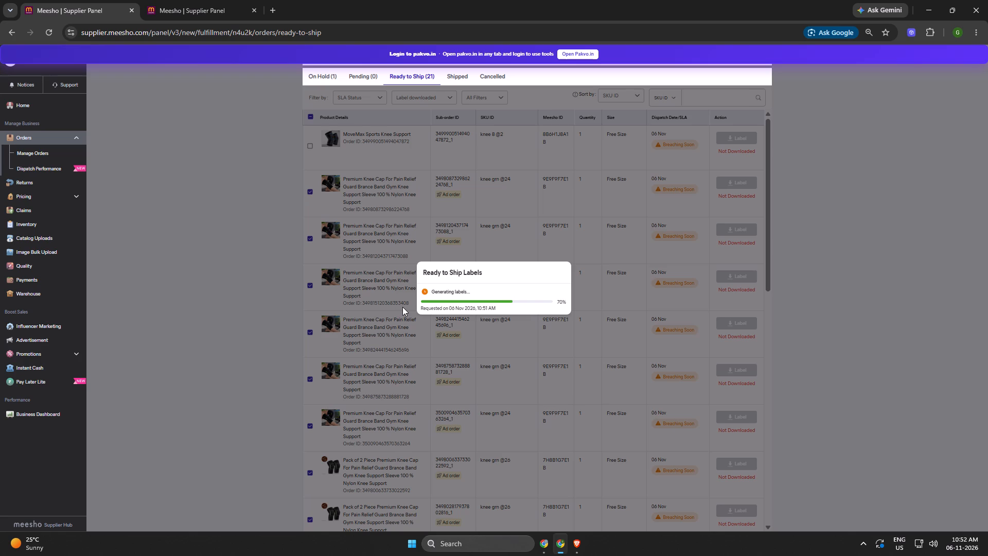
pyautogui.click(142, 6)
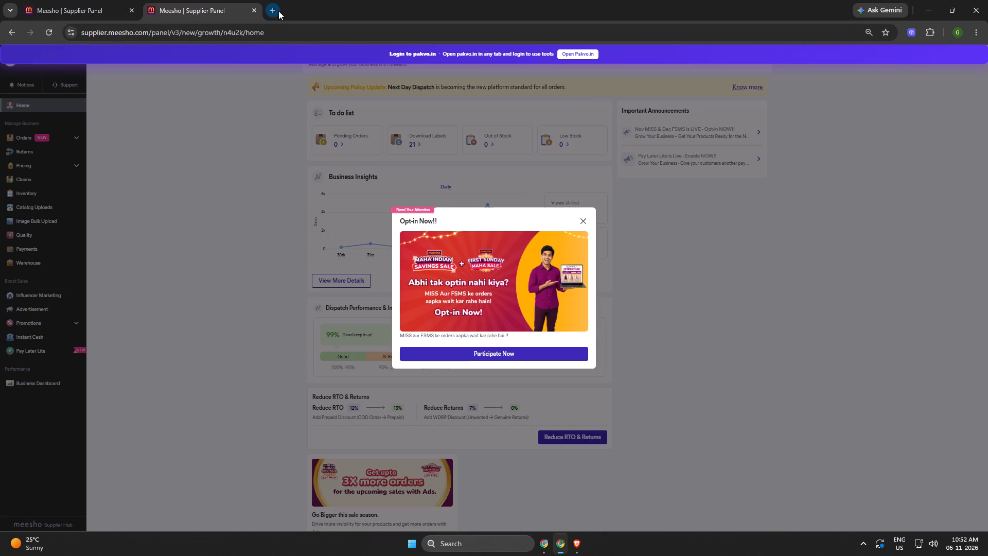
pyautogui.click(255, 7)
# Open the E-LabelCrop Meesho page in a new tab, and download the generated labels from the supplier panel without the manifest.
pyautogui.click(147, 8)
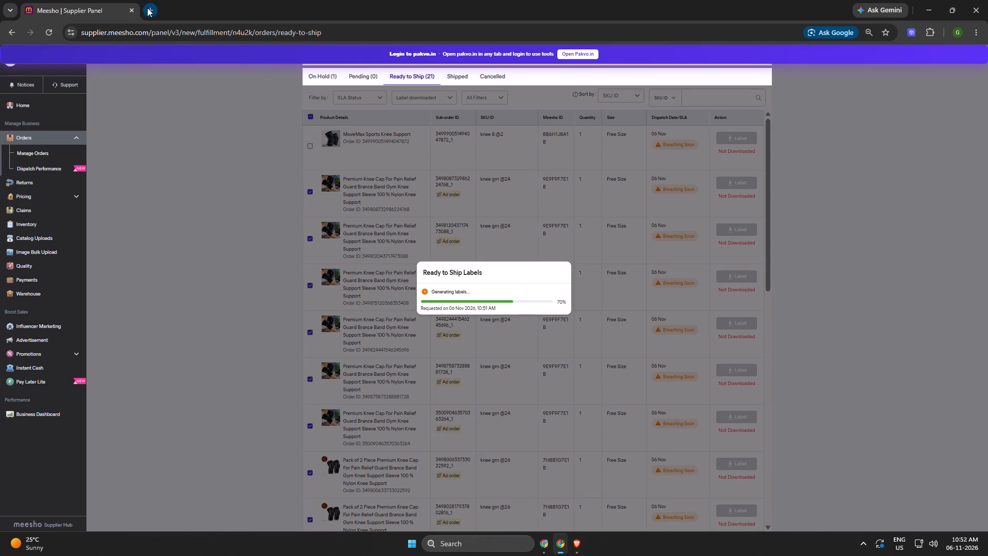
pyautogui.click(433, 283)
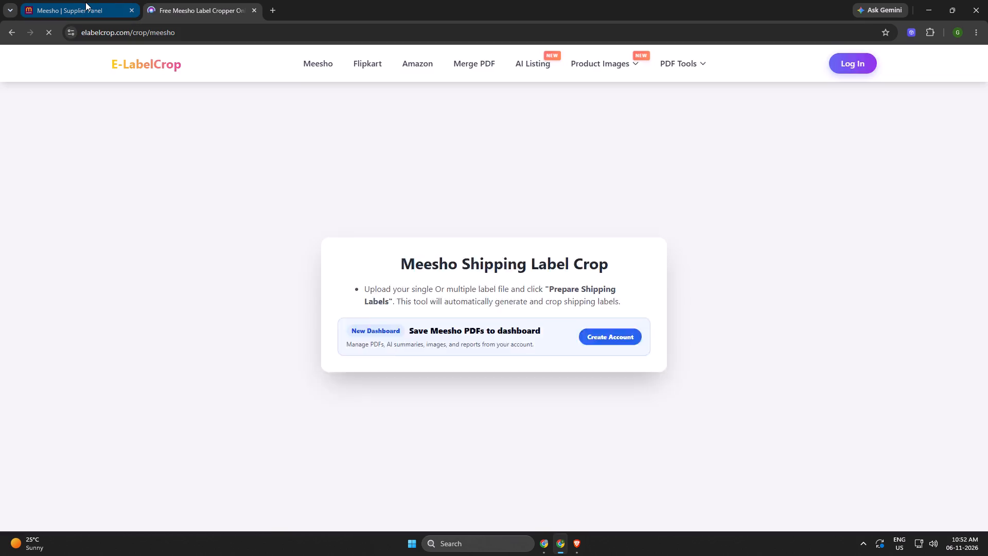
pyautogui.click(85, 2)
pyautogui.click(446, 320)
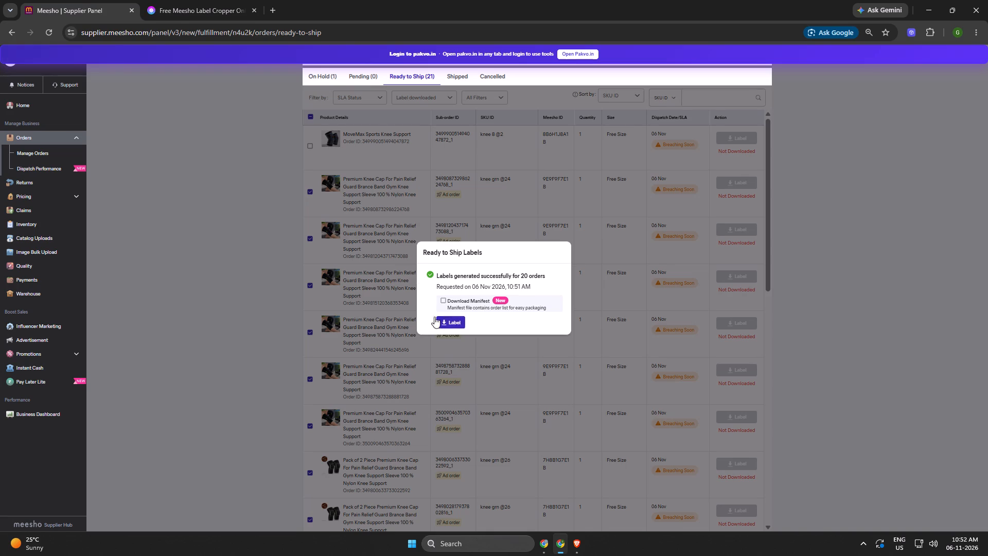
# Load the downloaded Sub_Order_Labels PDF into the Meesho label cropper and prepare the shipping labels.
pyautogui.click(208, 12)
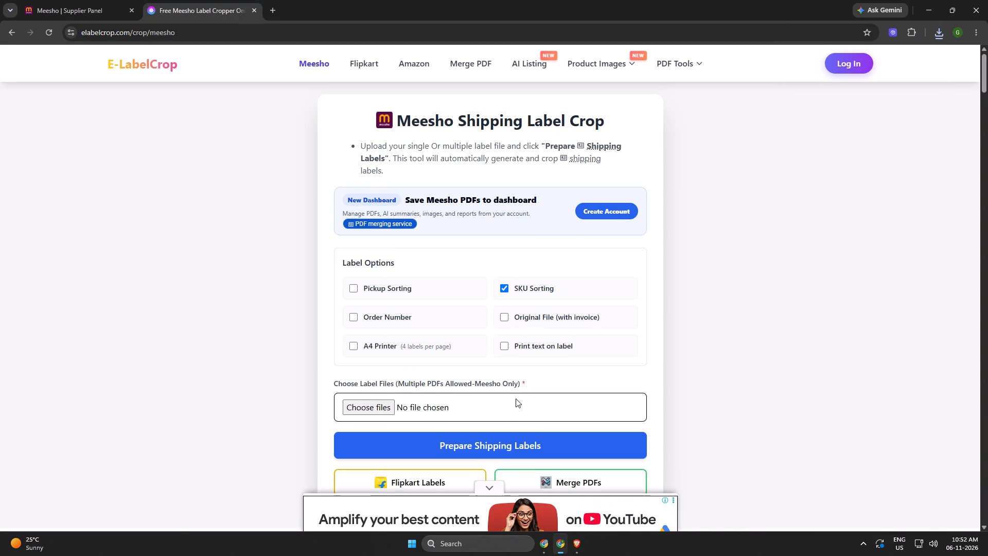
pyautogui.click(937, 31)
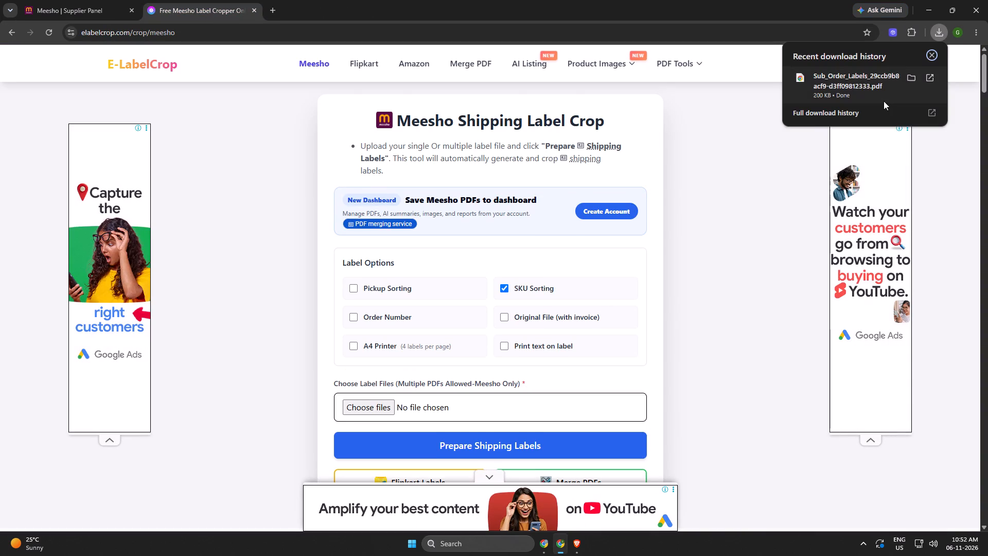
pyautogui.moveTo(860, 78); pyautogui.dragTo(500, 405)
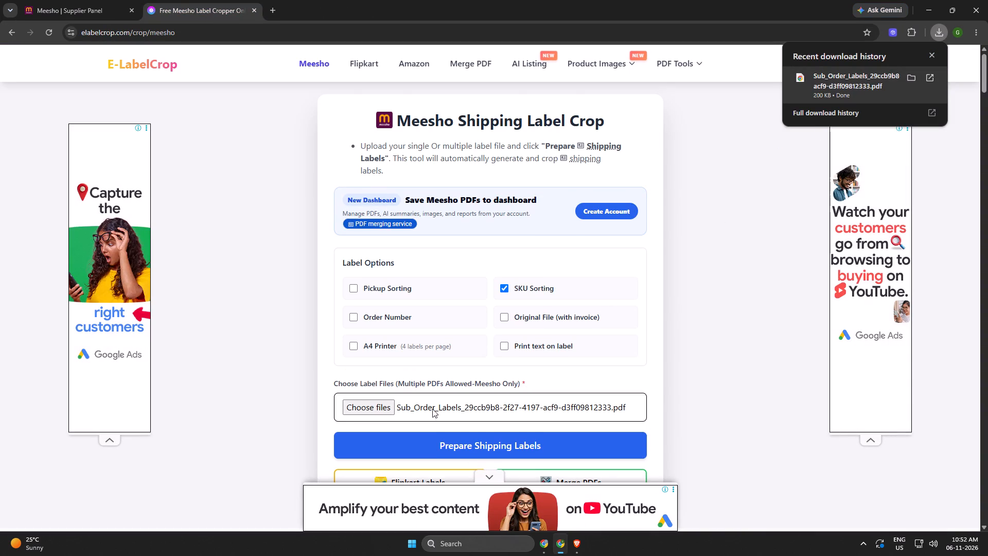
pyautogui.click(393, 449)
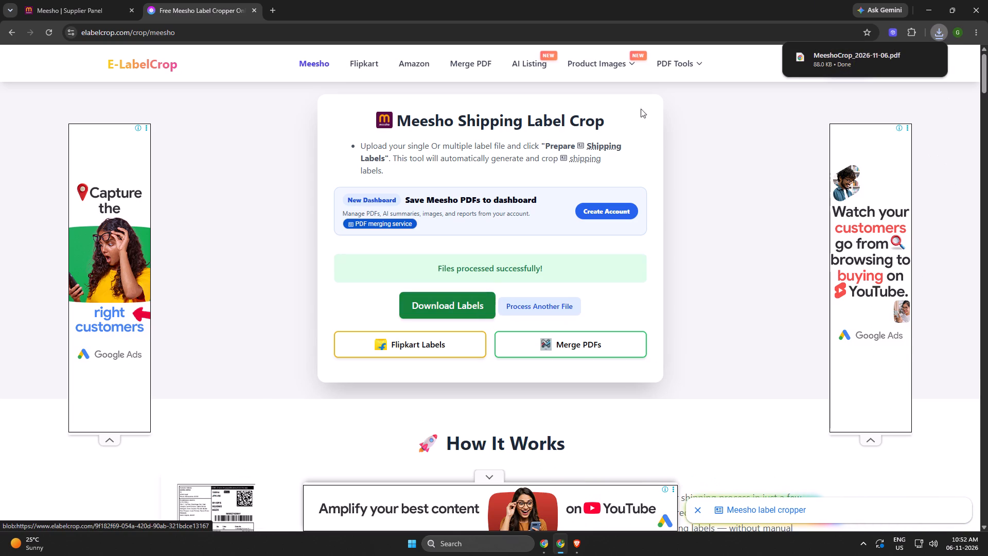
# Open the cropped label file MeeshoCrop_2026-11-06.pdf in its own tab and print it.
pyautogui.moveTo(850, 63); pyautogui.dragTo(641, 0)
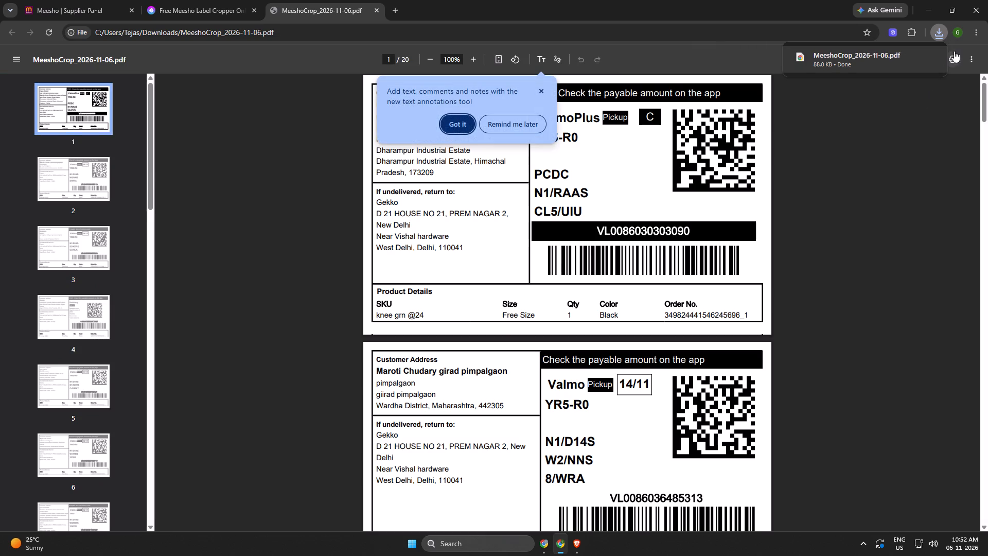
pyautogui.click(957, 57)
pyautogui.click(757, 470)
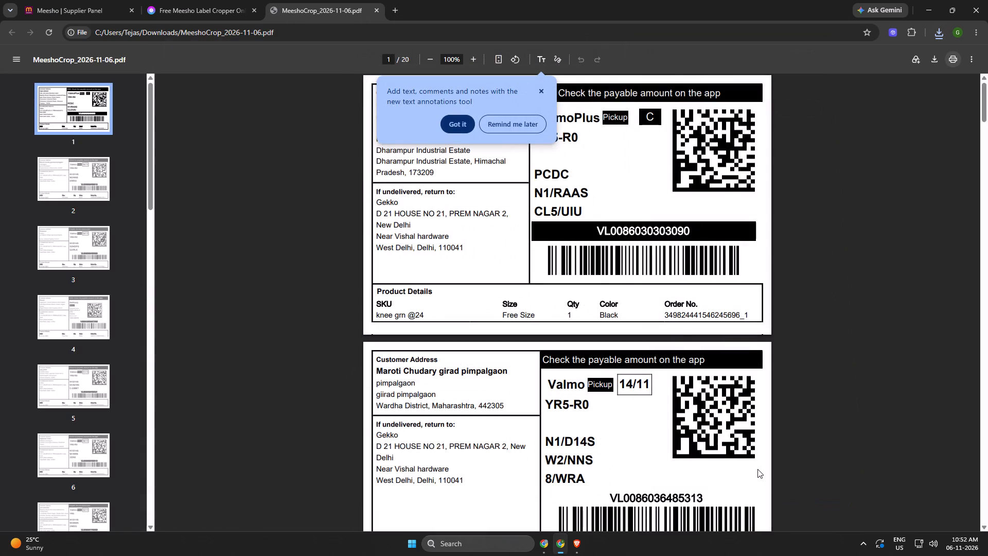
# Reload the supplier account's Ready to Ship list and examine the label download status of its orders.
pyautogui.click(38, 13)
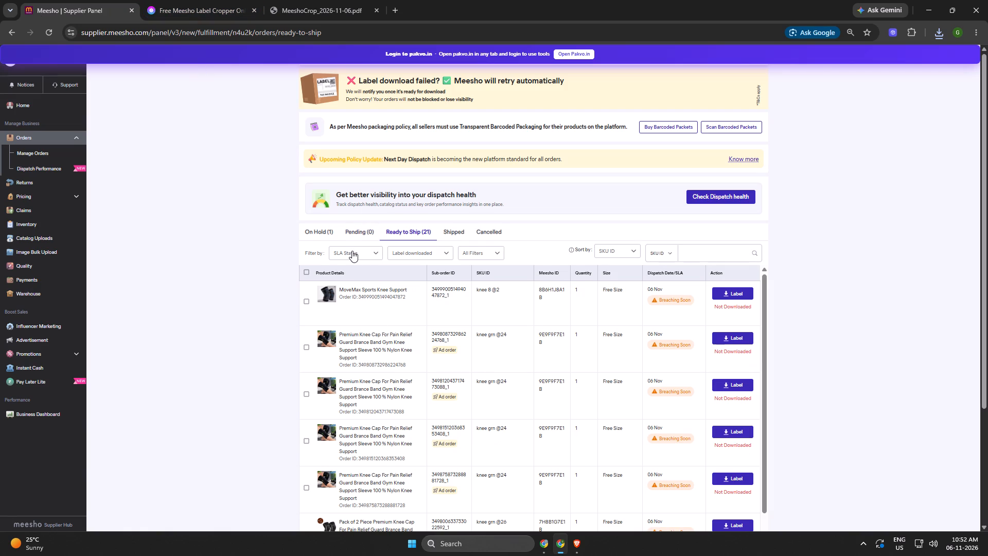
pyautogui.click(359, 225)
pyautogui.click(395, 233)
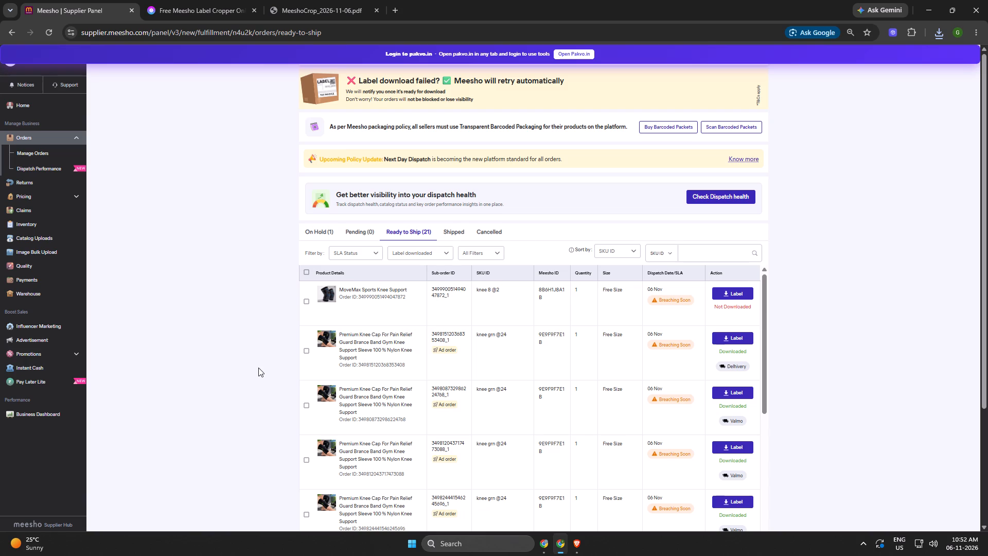
pyautogui.scroll(-4, 284, 351)
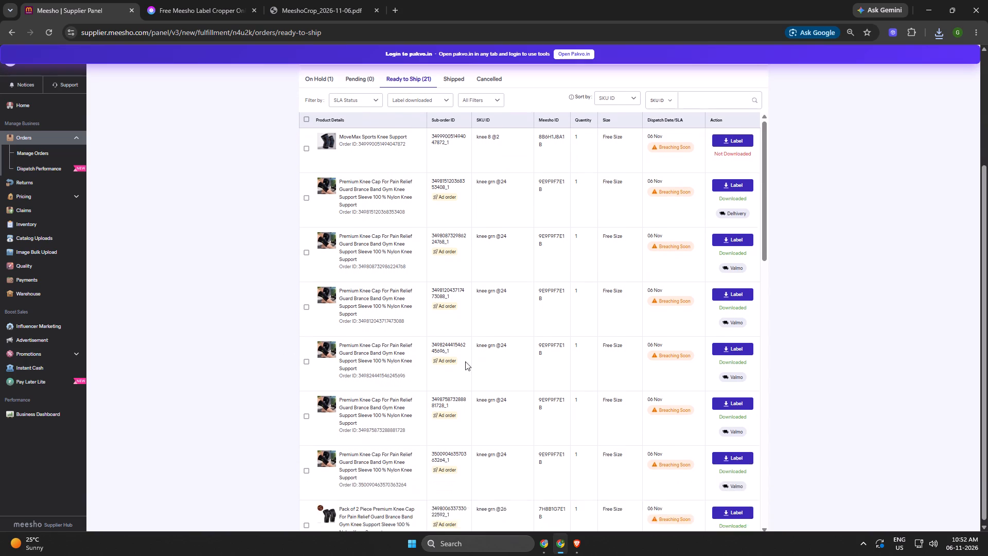
pyautogui.scroll(-13, 465, 361)
pyautogui.scroll(3, 496, 366)
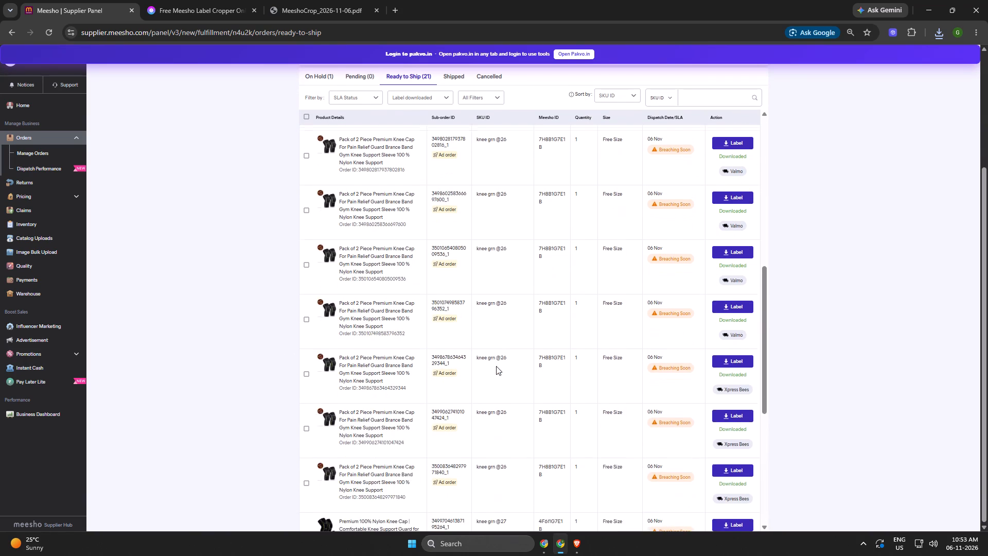
pyautogui.scroll(9, 496, 366)
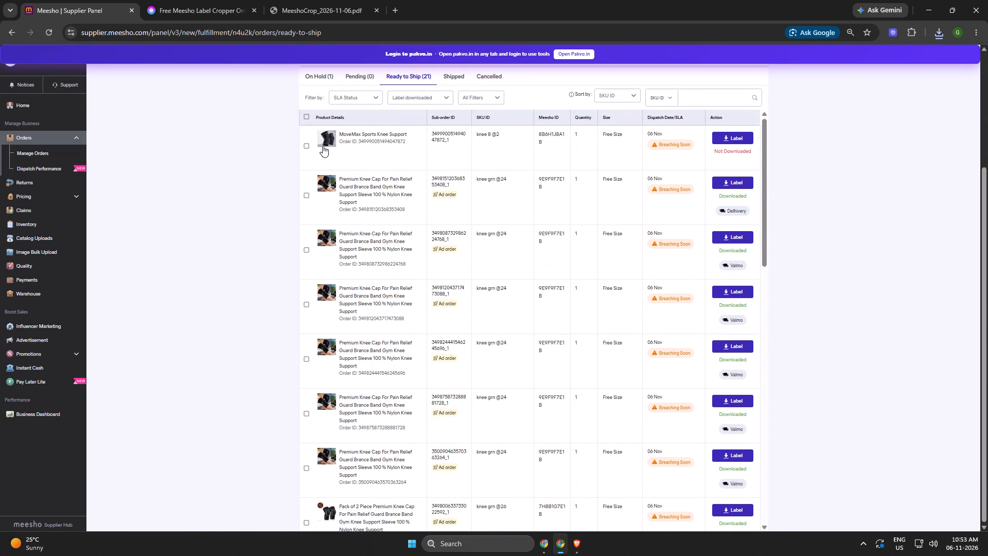
# Close the label cropper and PDF tabs, and generate a label for only the MoveMax Sports Knee Support order.
pyautogui.click(308, 145)
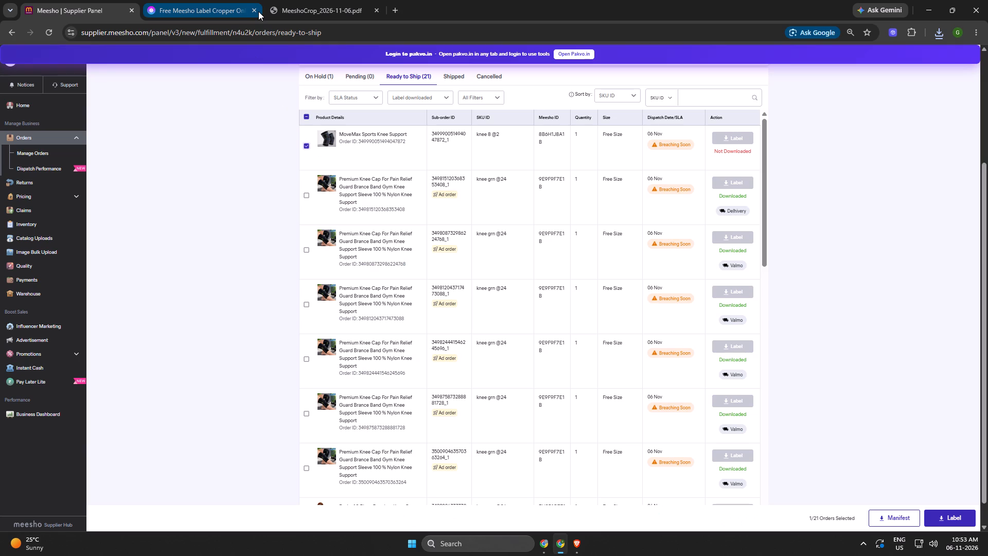
pyautogui.click(256, 11)
pyautogui.click(256, 11)
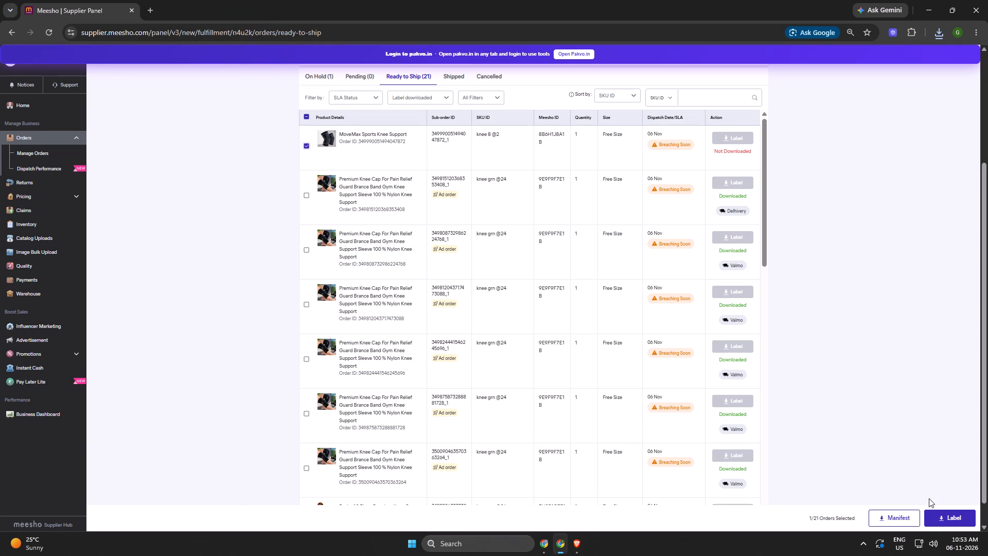
pyautogui.click(936, 521)
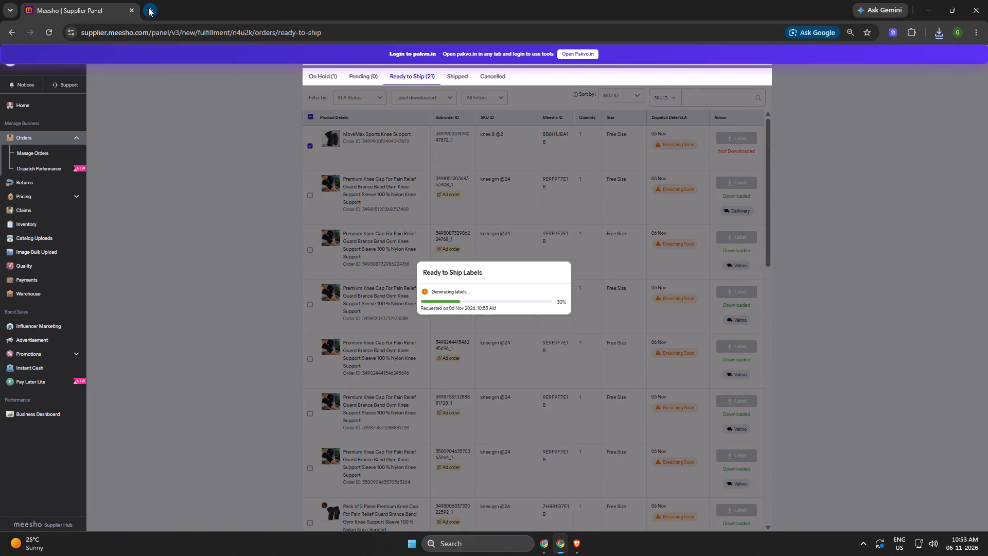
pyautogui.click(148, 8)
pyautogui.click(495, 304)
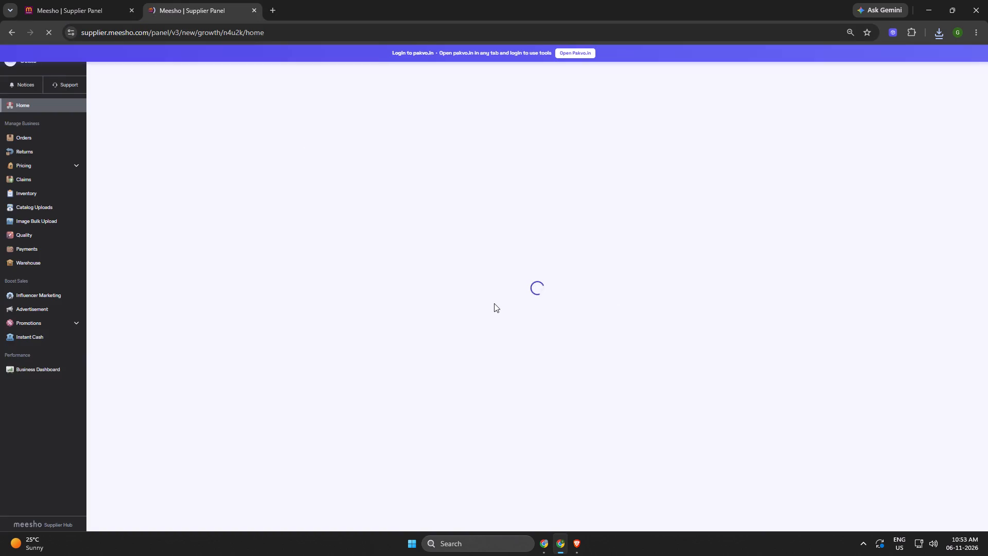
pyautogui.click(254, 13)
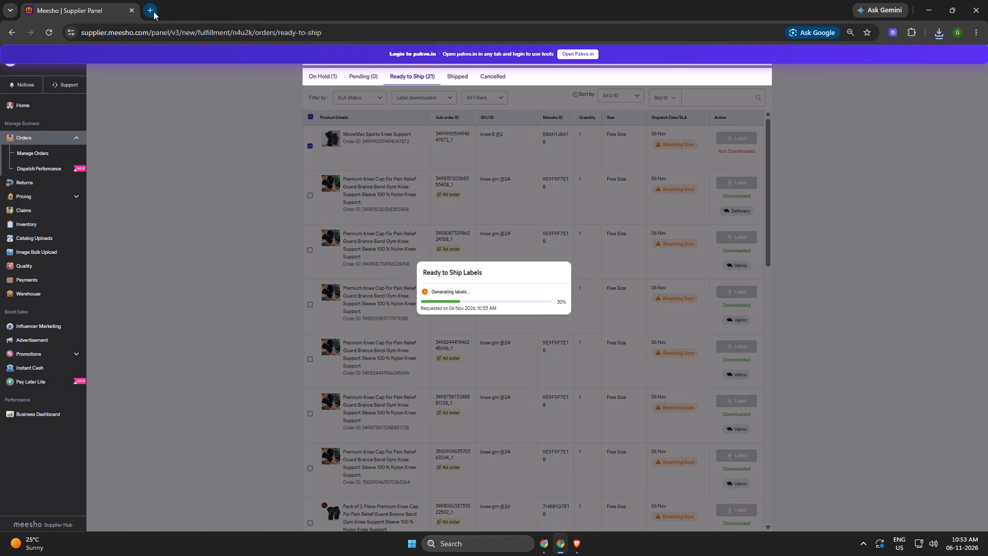
# Reopen E-LabelCrop in a new tab, and download the MoveMax Sports Knee Support label without the manifest.
pyautogui.click(153, 11)
pyautogui.click(430, 287)
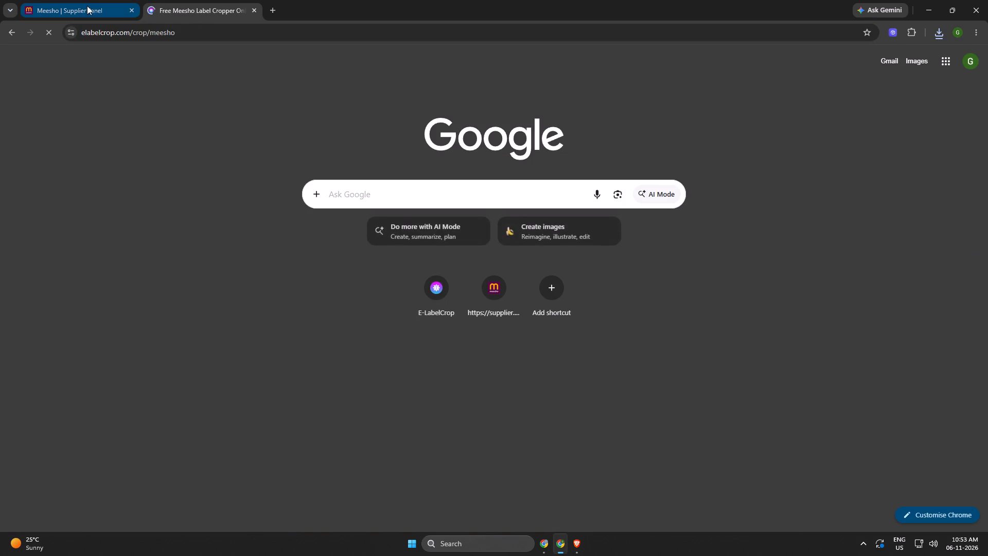
pyautogui.click(86, 6)
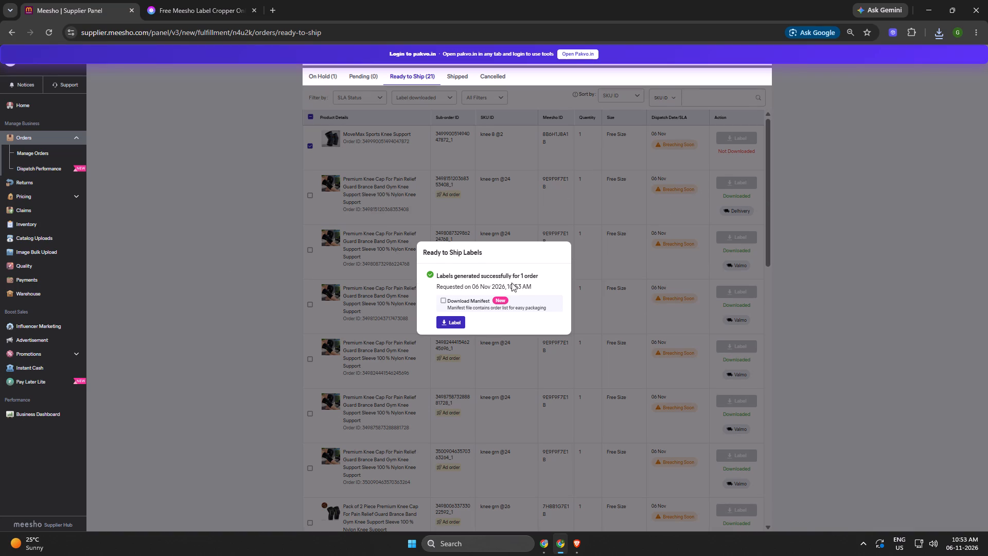
pyautogui.click(452, 322)
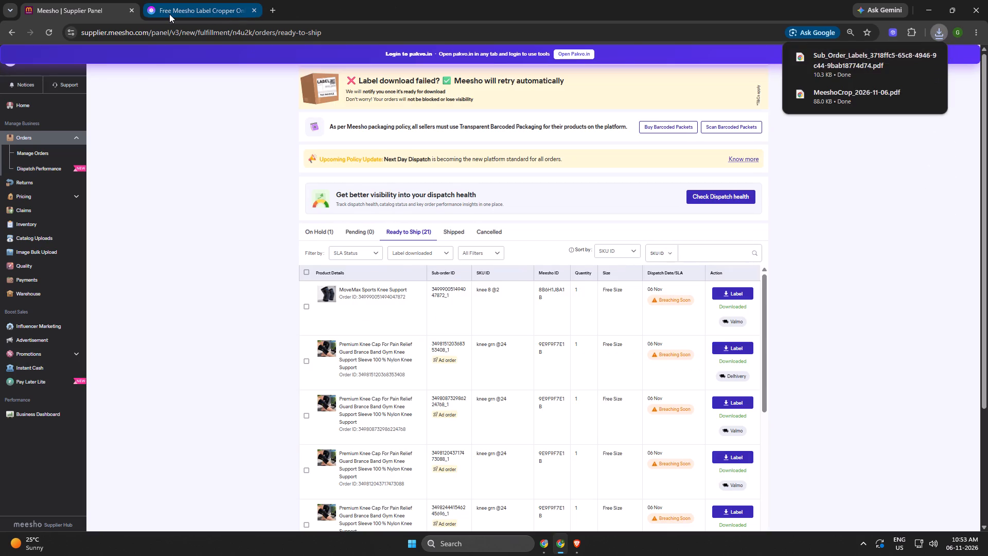
# Load the newly downloaded MoveMax order label PDF into the Meesho label cropper and prepare the shipping label.
pyautogui.click(169, 14)
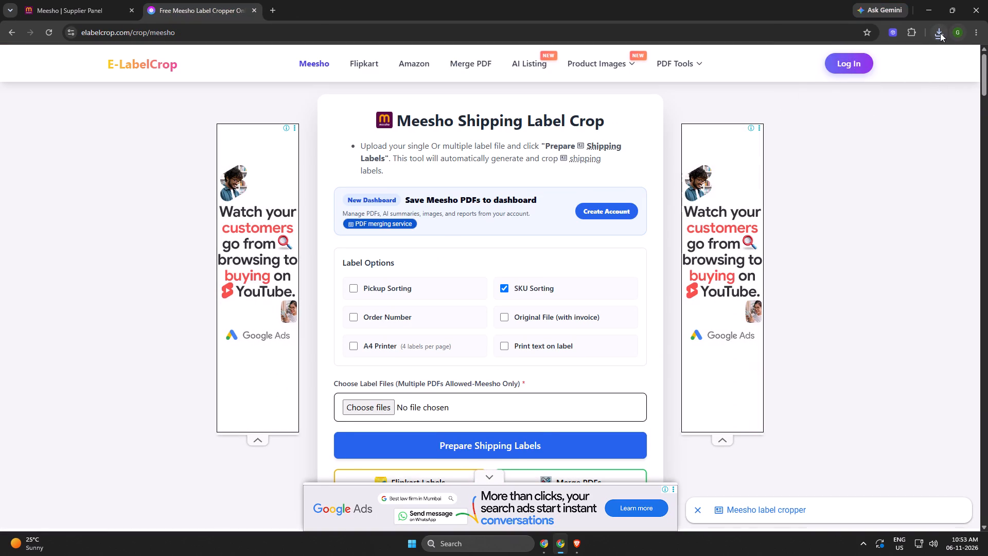
pyautogui.click(940, 33)
pyautogui.moveTo(838, 82); pyautogui.dragTo(538, 403)
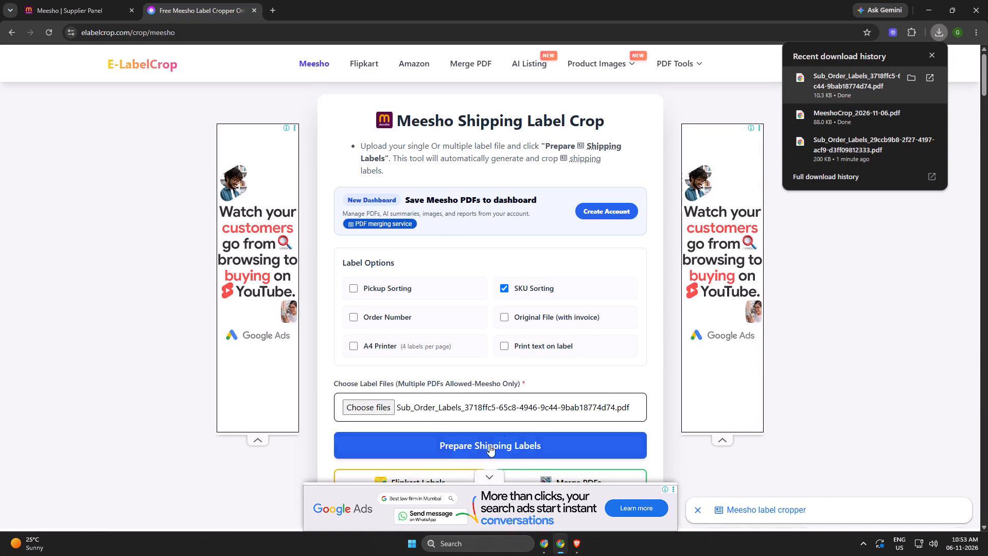
pyautogui.click(458, 448)
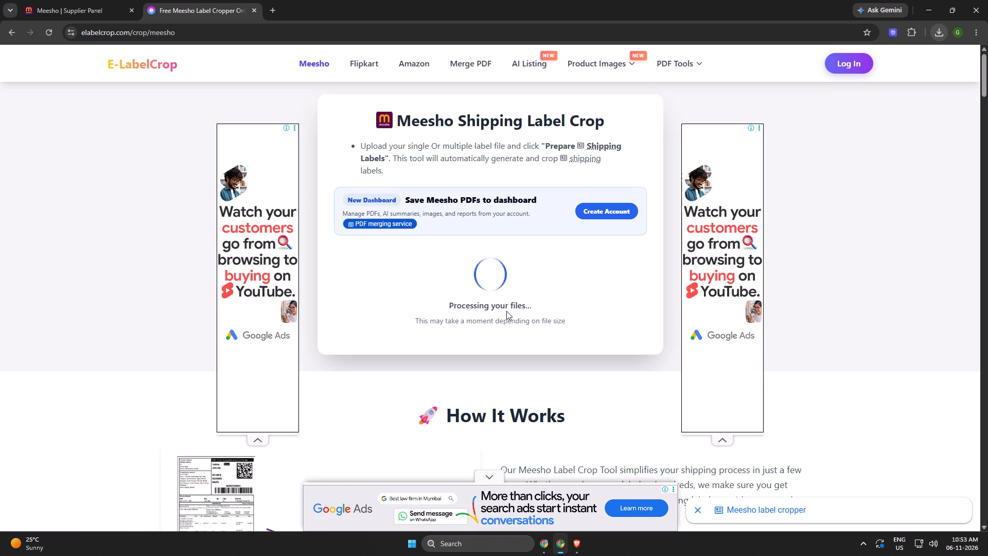
# Open the cropped MoveMax label PDF in a new tab and print it, closing the cropper and PDF tabs when done.
pyautogui.moveTo(848, 63); pyautogui.dragTo(728, 0)
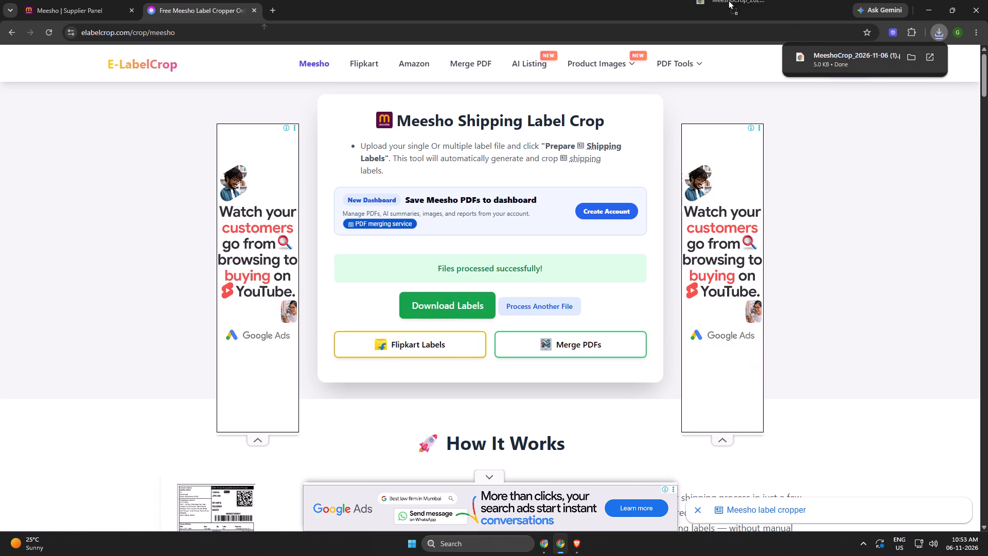
pyautogui.moveTo(728, 0); pyautogui.dragTo(726, 0)
pyautogui.click(957, 55)
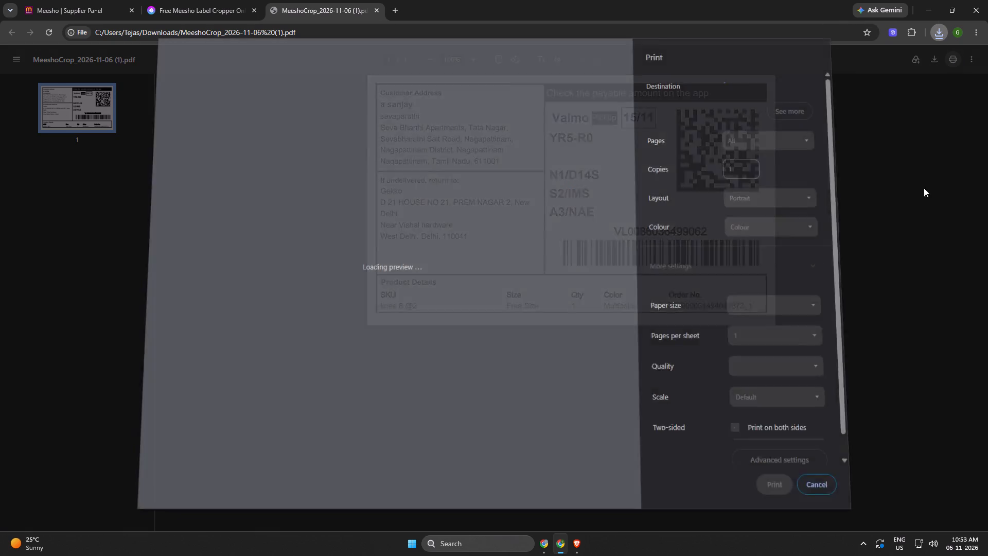
pyautogui.click(764, 467)
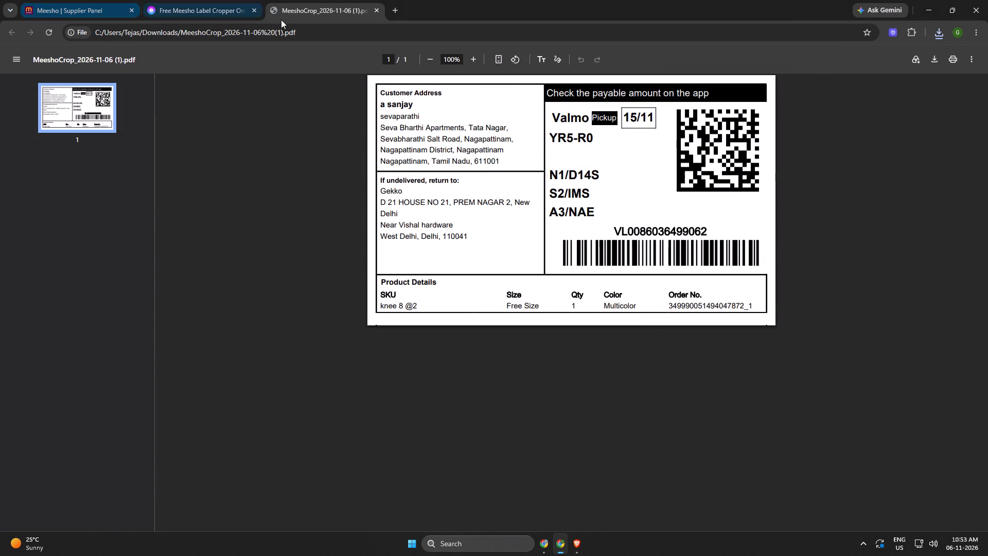
pyautogui.click(253, 10)
pyautogui.click(253, 10)
# Check the supplier account's Ready to Ship, On Hold and Pending lists for orders still needing action.
pyautogui.click(52, 101)
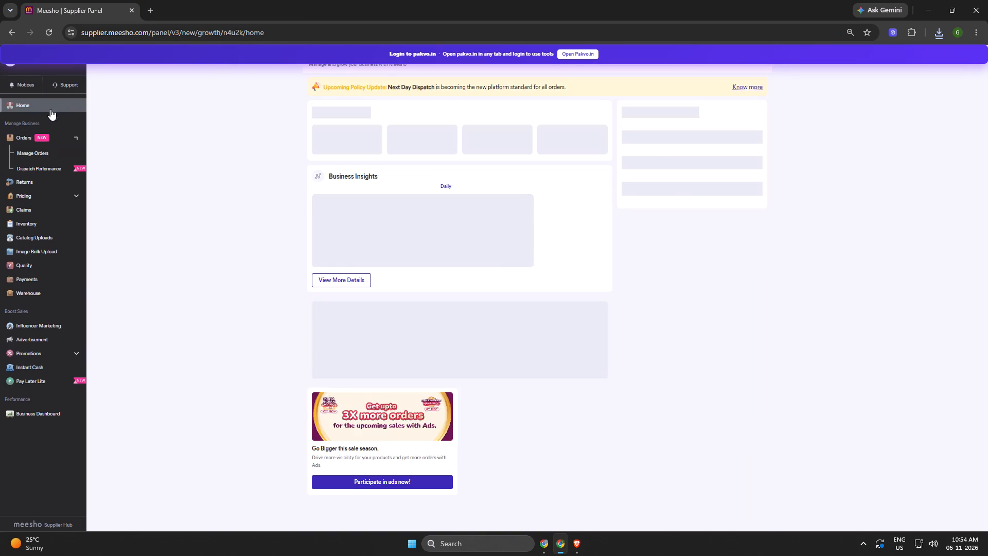
pyautogui.click(425, 152)
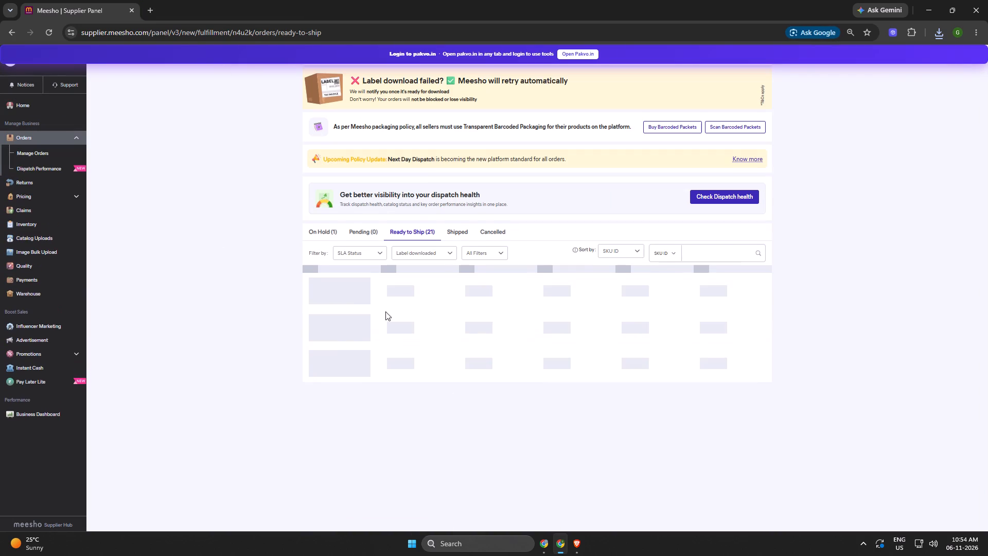
pyautogui.scroll(-11, 414, 429)
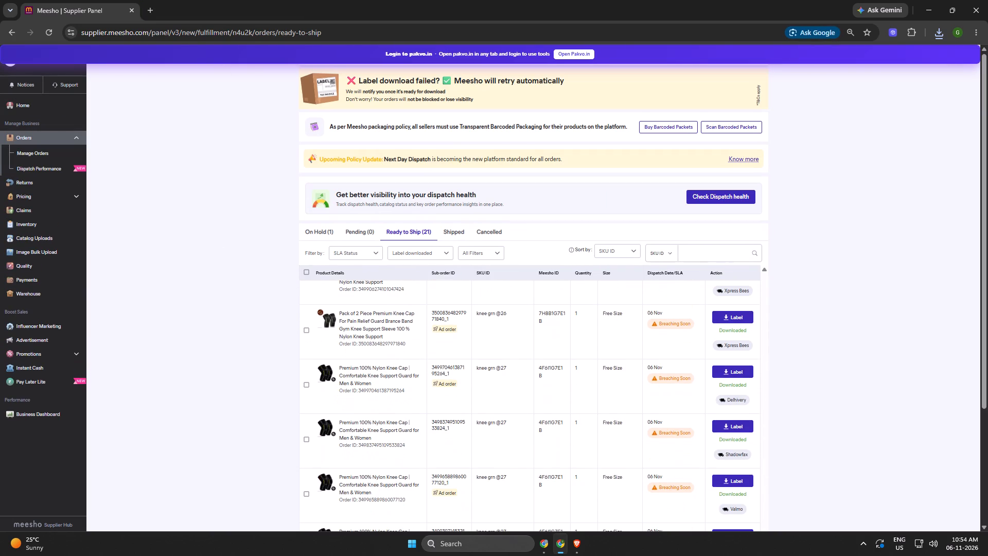
pyautogui.click(324, 231)
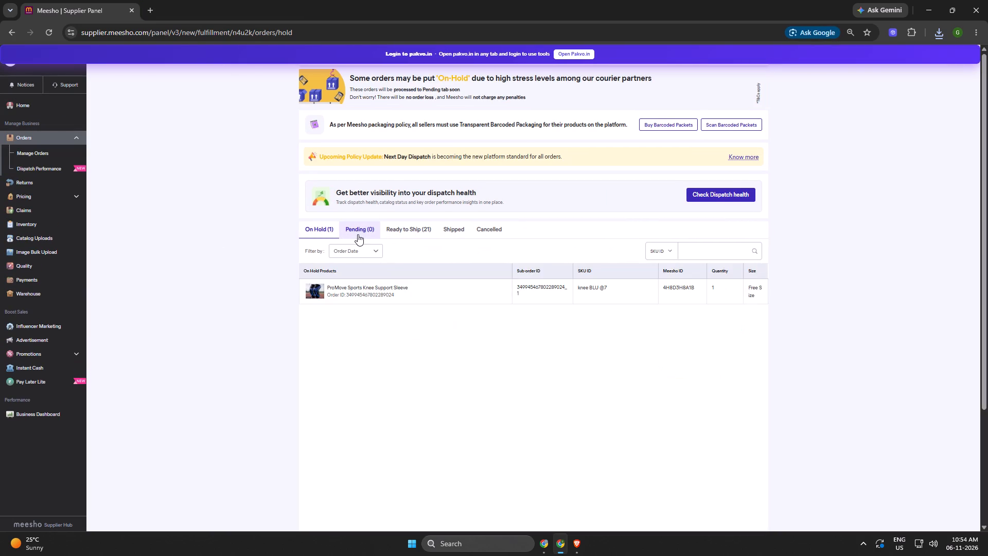
pyautogui.click(358, 234)
# Close the finished account's browser window and open the Ready to Ship orders of the next supplier account.
pyautogui.click(987, 0)
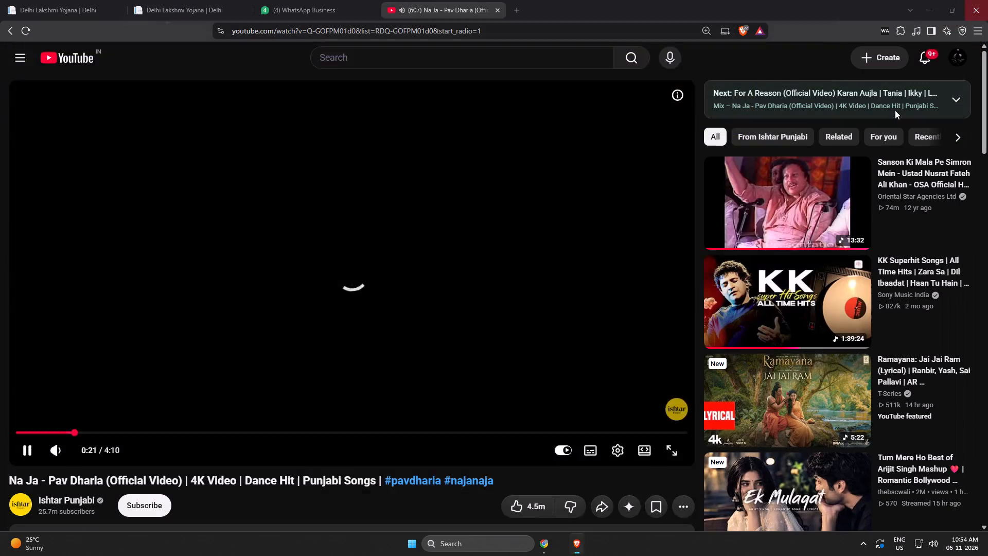
pyautogui.click(546, 542)
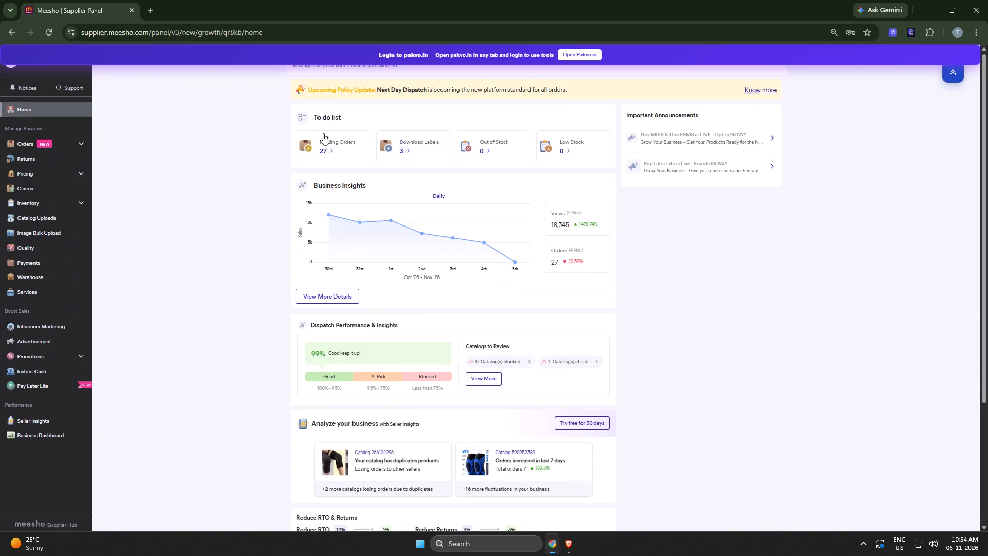
pyautogui.click(364, 148)
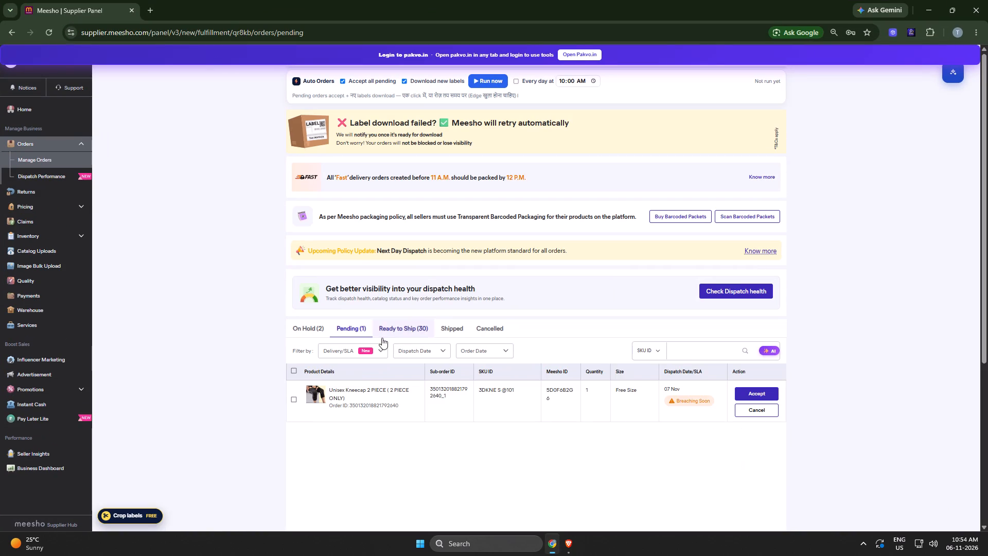
pyautogui.click(402, 333)
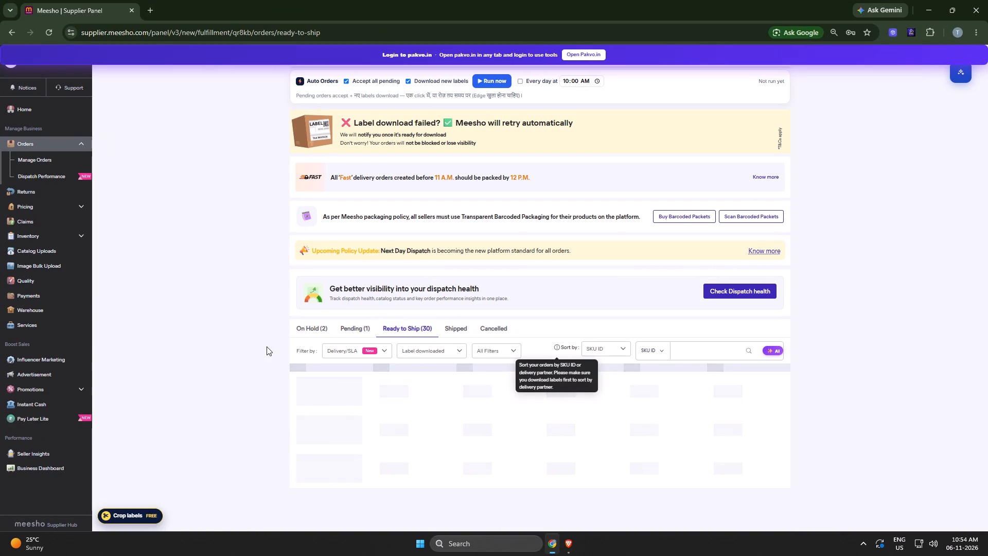
pyautogui.scroll(-4, 284, 348)
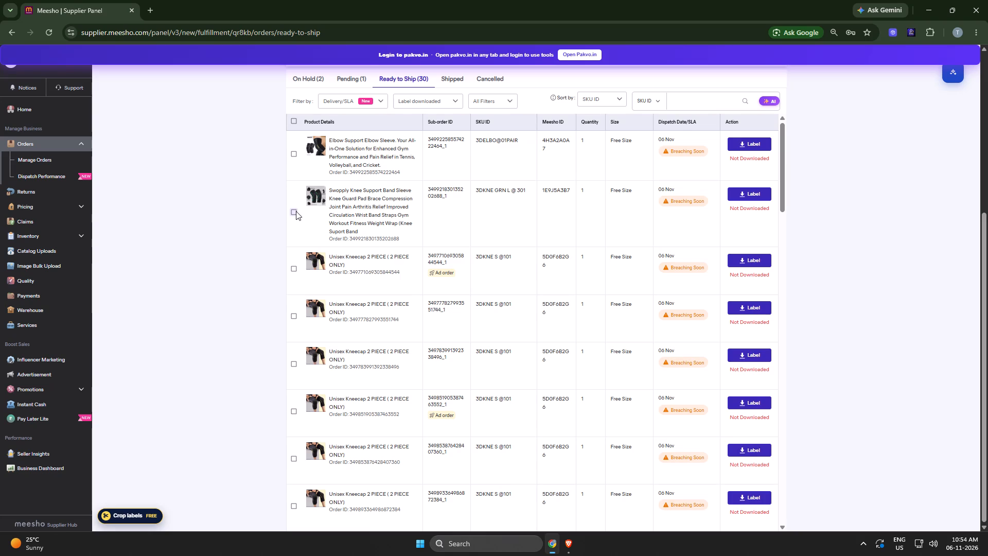
pyautogui.click(296, 211)
pyautogui.click(296, 270)
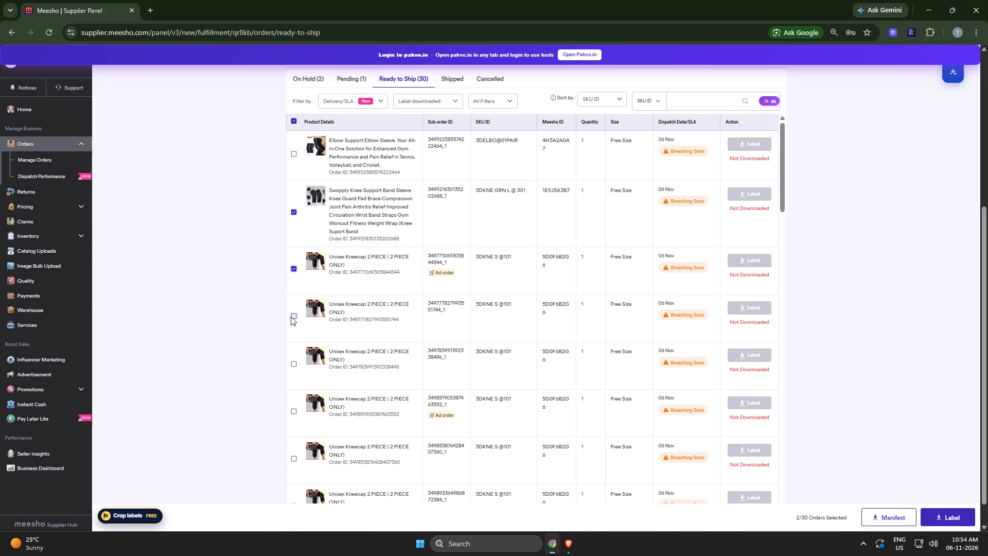
pyautogui.click(293, 315)
pyautogui.click(293, 362)
pyautogui.click(293, 411)
pyautogui.scroll(-1, 340, 357)
pyautogui.click(293, 354)
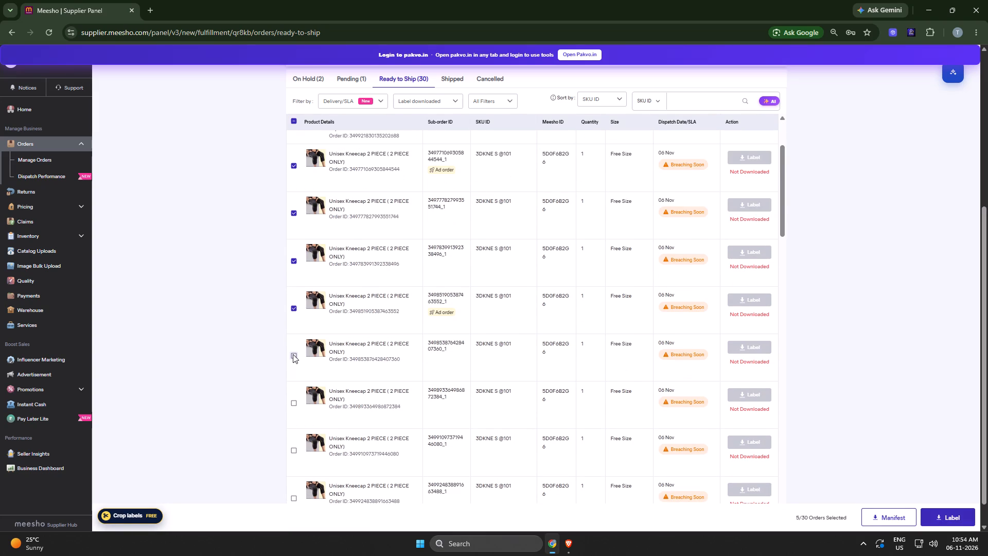
pyautogui.click(292, 405)
pyautogui.scroll(-1, 337, 388)
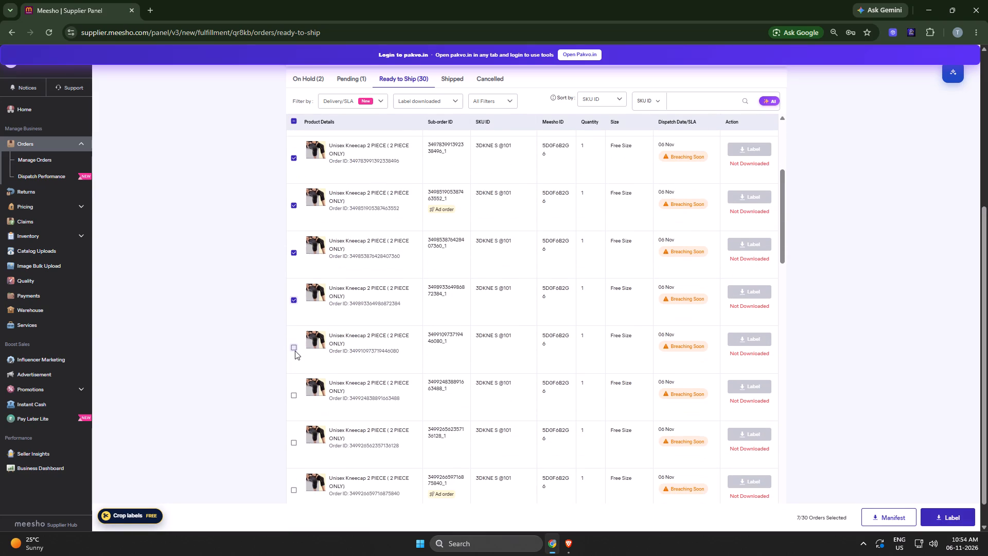
pyautogui.click(295, 351)
pyautogui.click(294, 395)
pyautogui.click(292, 441)
pyautogui.scroll(-2, 387, 368)
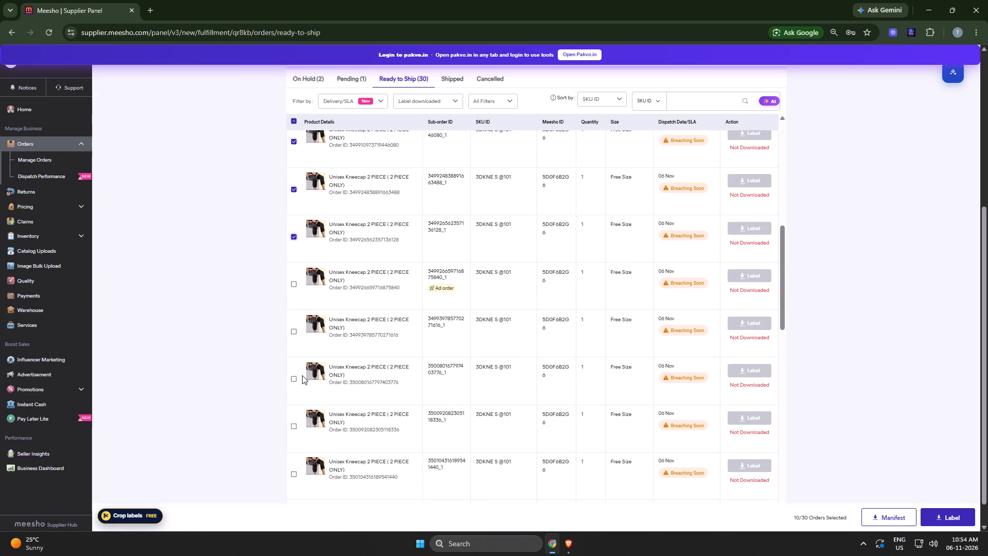
pyautogui.click(294, 285)
pyautogui.click(292, 326)
pyautogui.click(292, 333)
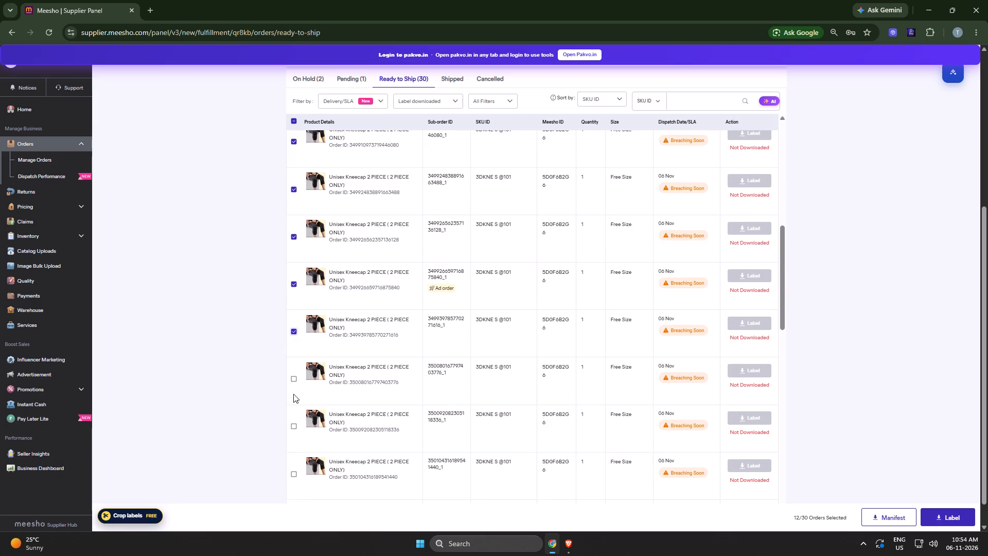
pyautogui.click(295, 381)
pyautogui.click(297, 427)
pyautogui.scroll(-1, 323, 409)
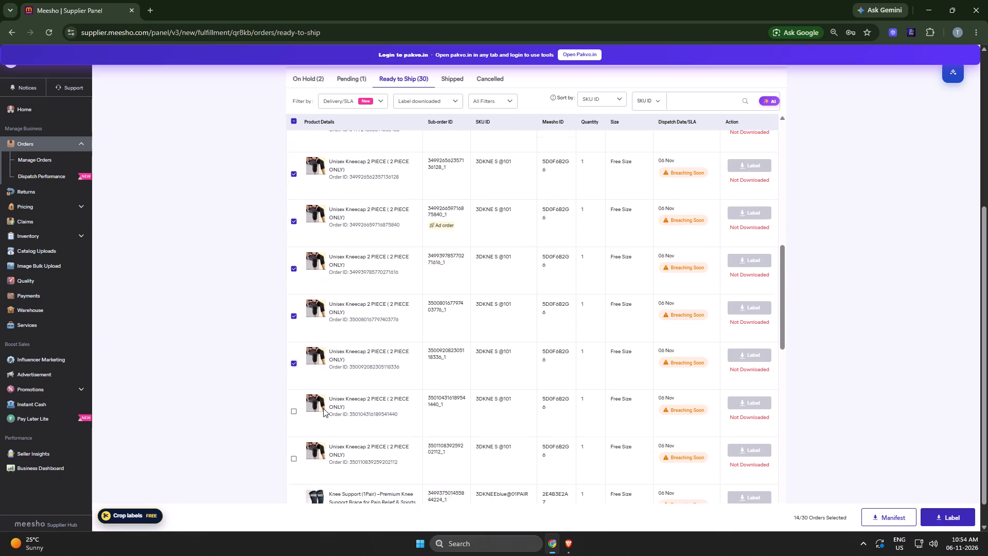
pyautogui.click(293, 369)
pyautogui.click(295, 422)
pyautogui.scroll(-6, 363, 398)
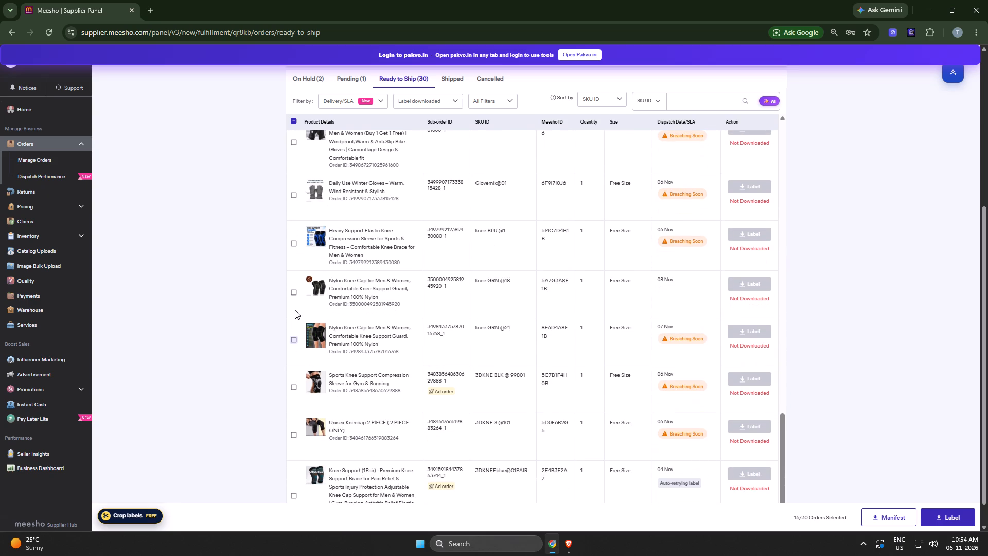
pyautogui.click(291, 291)
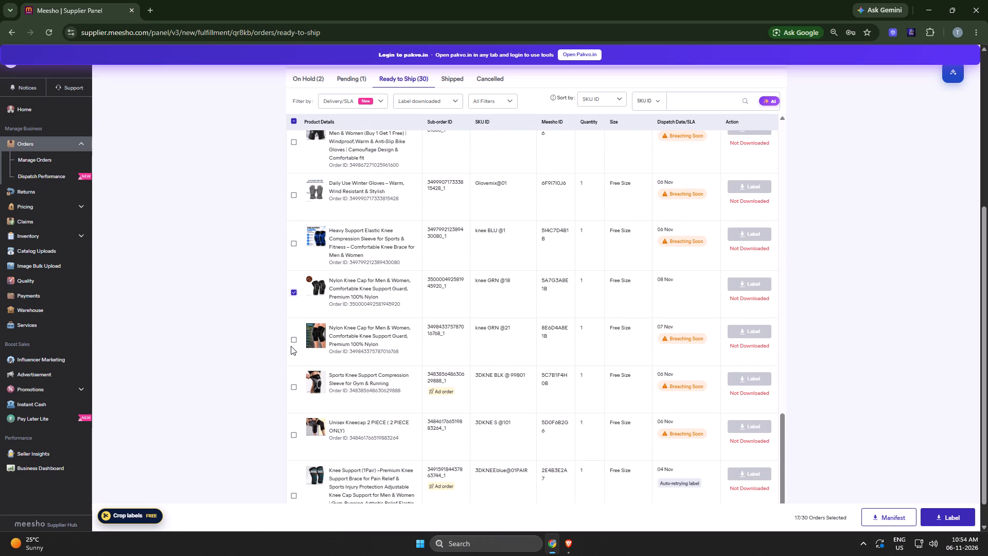
pyautogui.click(291, 346)
pyautogui.click(293, 339)
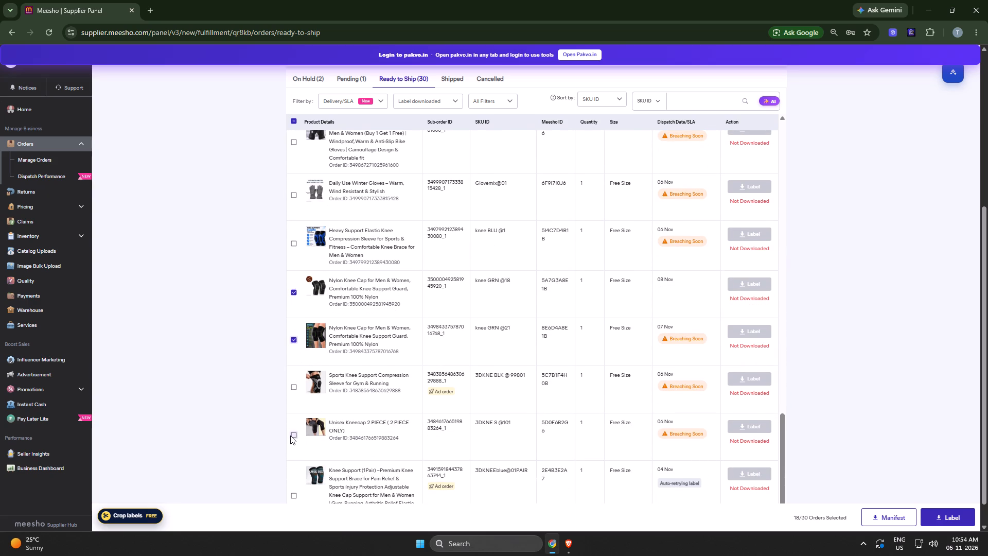
pyautogui.click(290, 436)
# Review the selection across the Ready to Ship list and generate labels for the 19 selected orders.
pyautogui.scroll(-2, 341, 423)
pyautogui.scroll(-4, 414, 429)
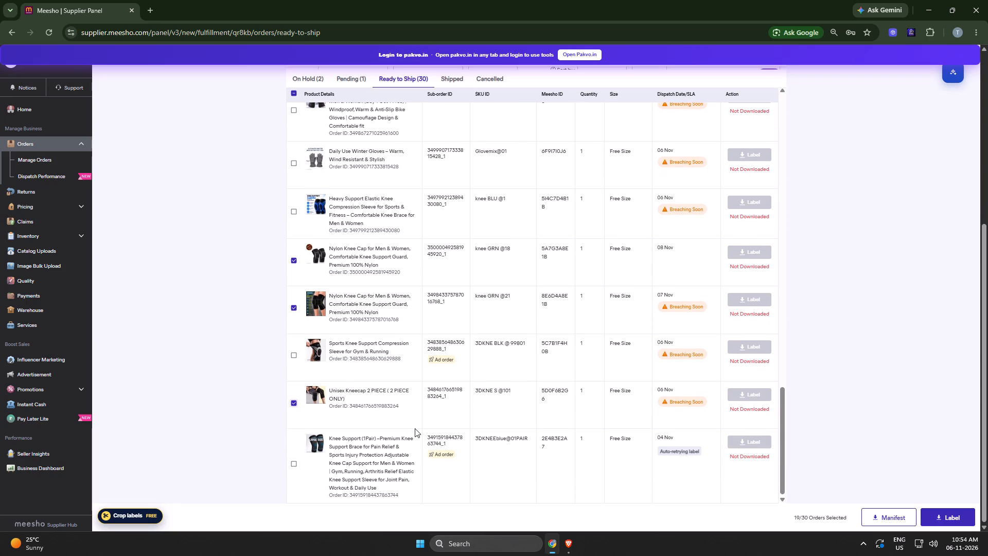
pyautogui.scroll(2, 416, 426)
pyautogui.scroll(2, 207, 325)
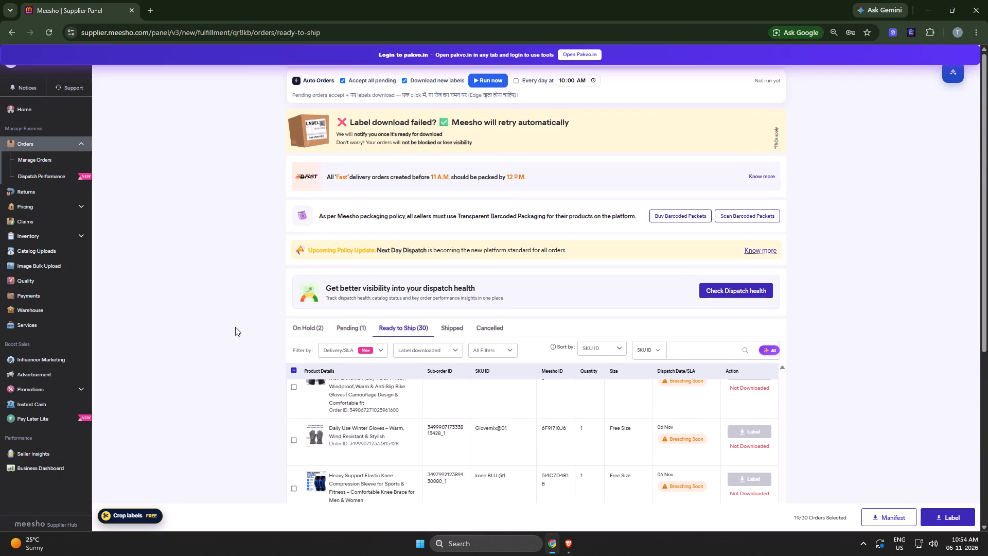
pyautogui.scroll(-7, 235, 323)
pyautogui.scroll(6, 581, 334)
pyautogui.scroll(1, 511, 334)
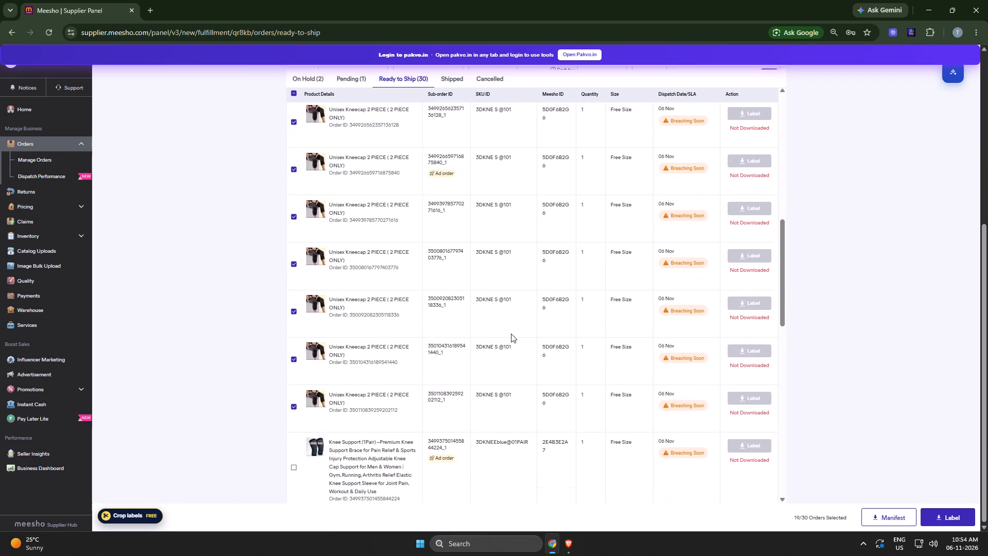
pyautogui.scroll(9, 511, 334)
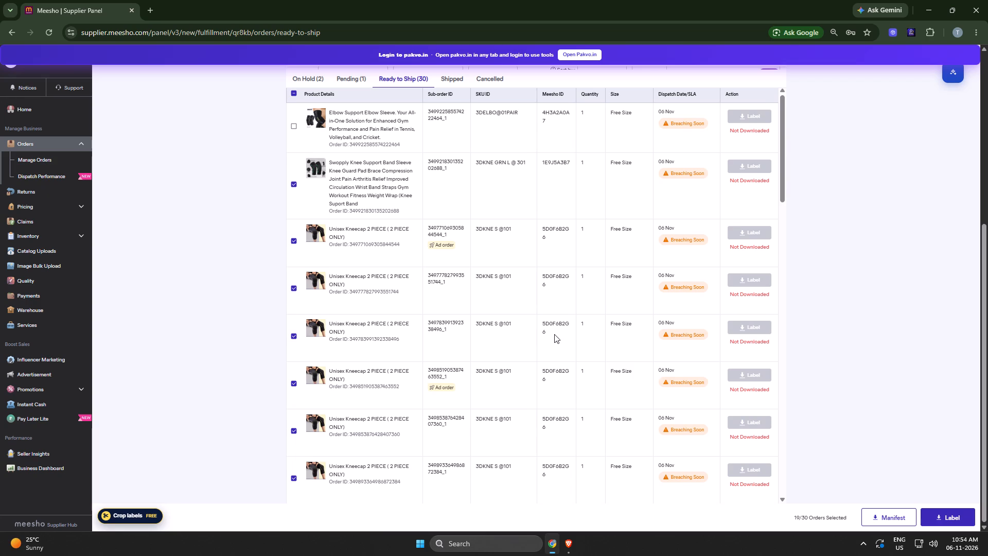
pyautogui.click(937, 517)
# Open iLovePDF's Crop PDF tool in a new tab, and download the generated Meesho labels without the manifest.
pyautogui.click(144, 6)
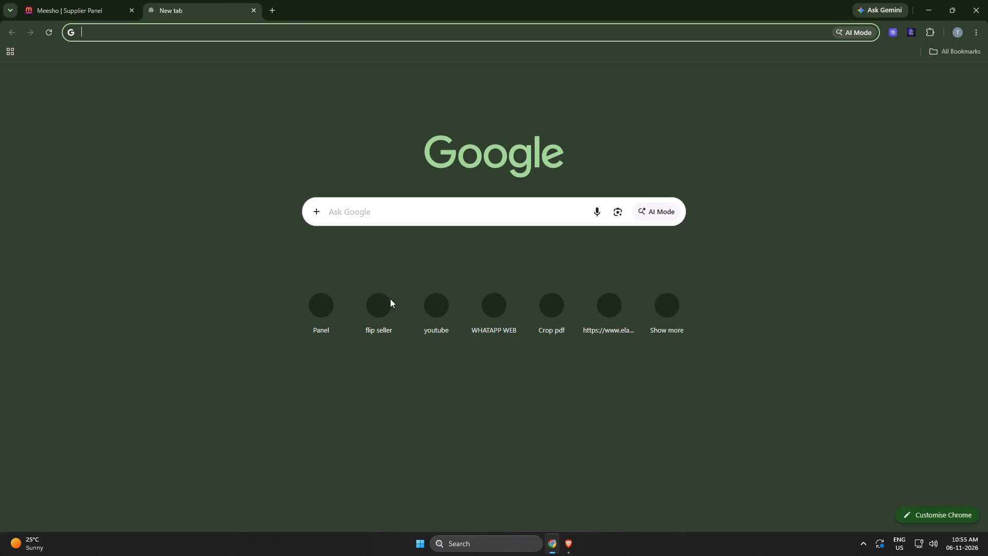
pyautogui.click(536, 315)
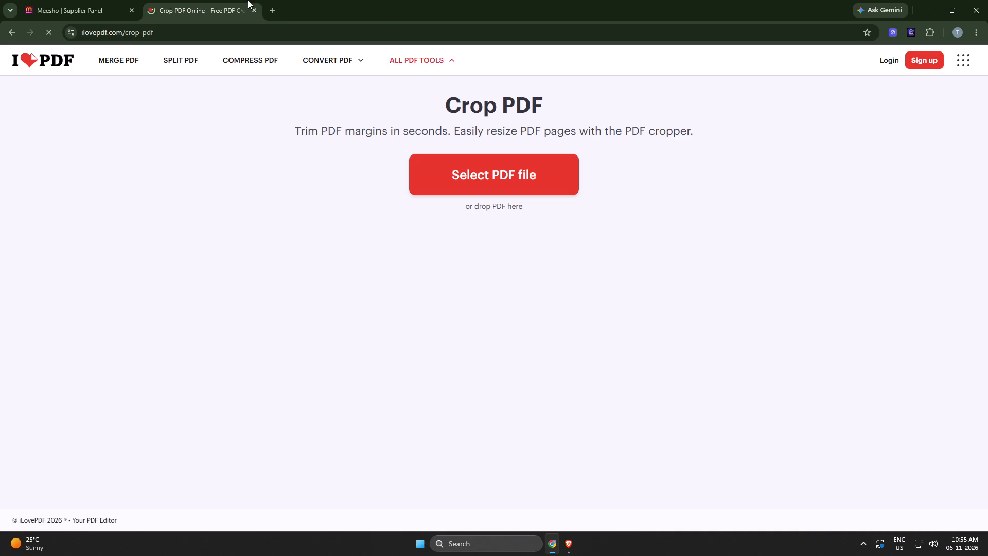
pyautogui.click(65, 8)
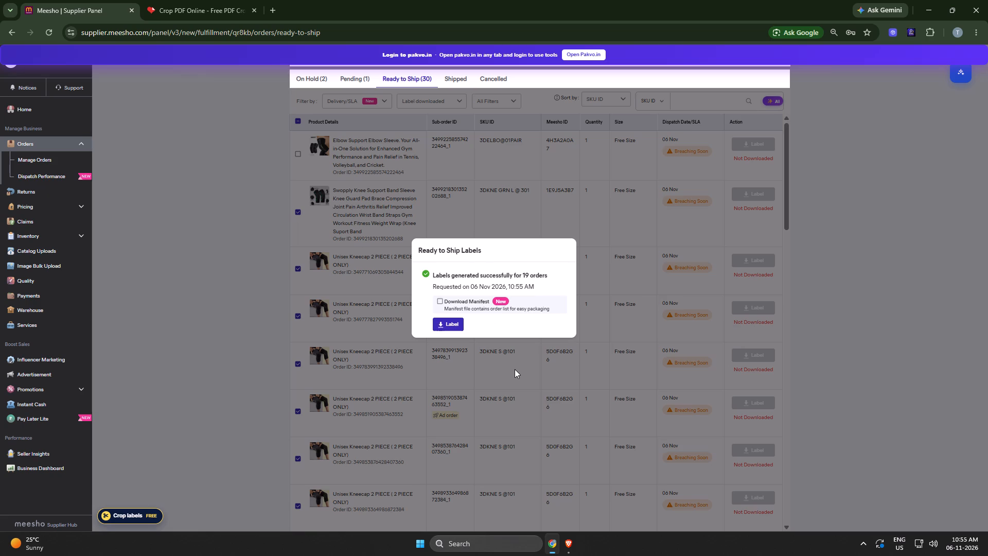
pyautogui.click(447, 325)
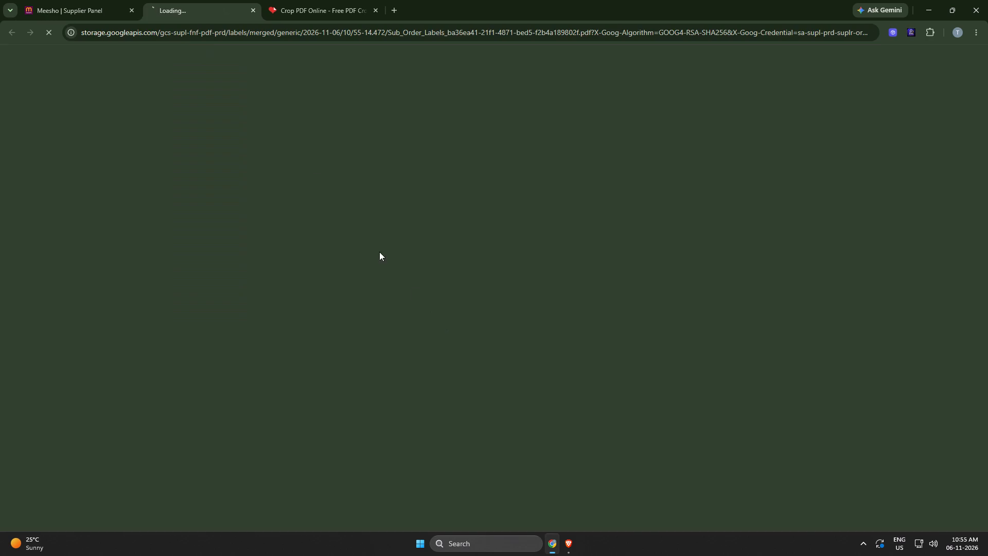
# Load the newly downloaded Sub_Order_Labels PDF into iLovePDF's Crop PDF tool.
pyautogui.click(219, 13)
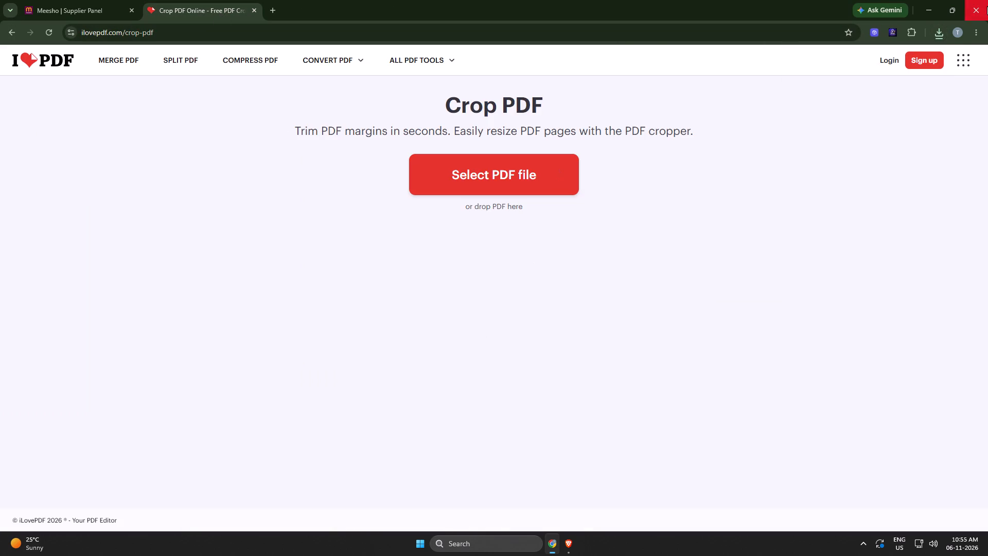
pyautogui.click(932, 37)
pyautogui.moveTo(861, 80); pyautogui.dragTo(674, 230)
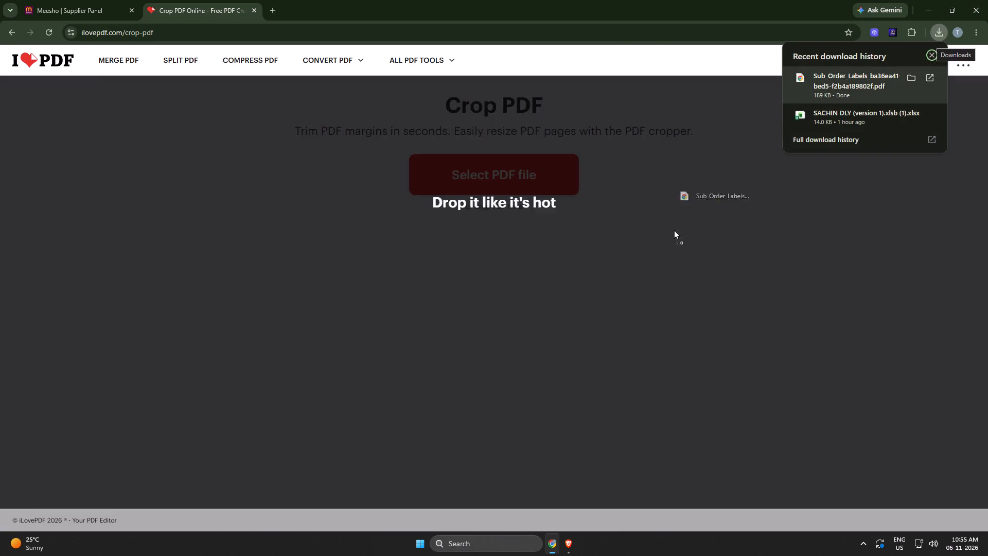
pyautogui.moveTo(674, 230); pyautogui.dragTo(564, 314)
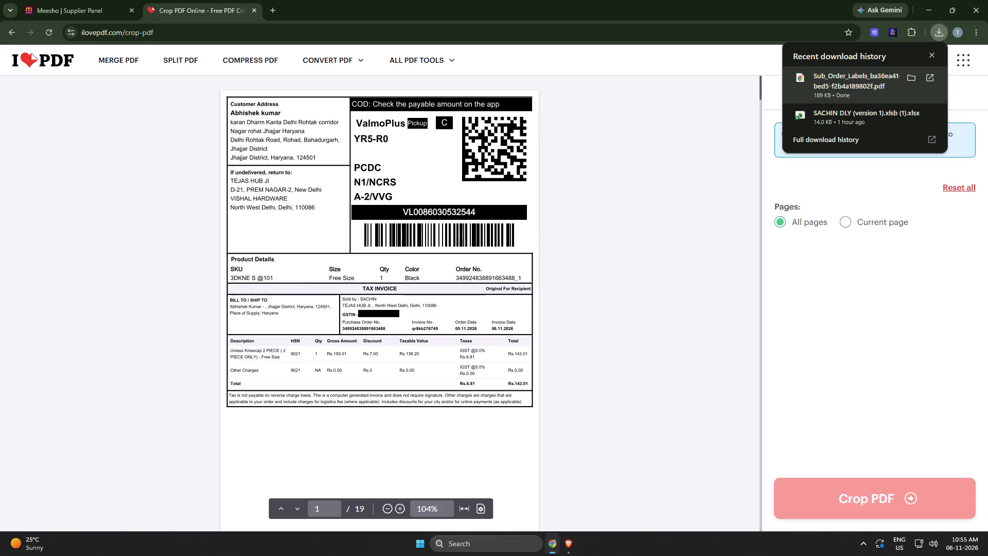
# Crop all pages to the full page width, from the top edge down to just above the invoice's item description table.
pyautogui.moveTo(220, 92); pyautogui.dragTo(650, 336)
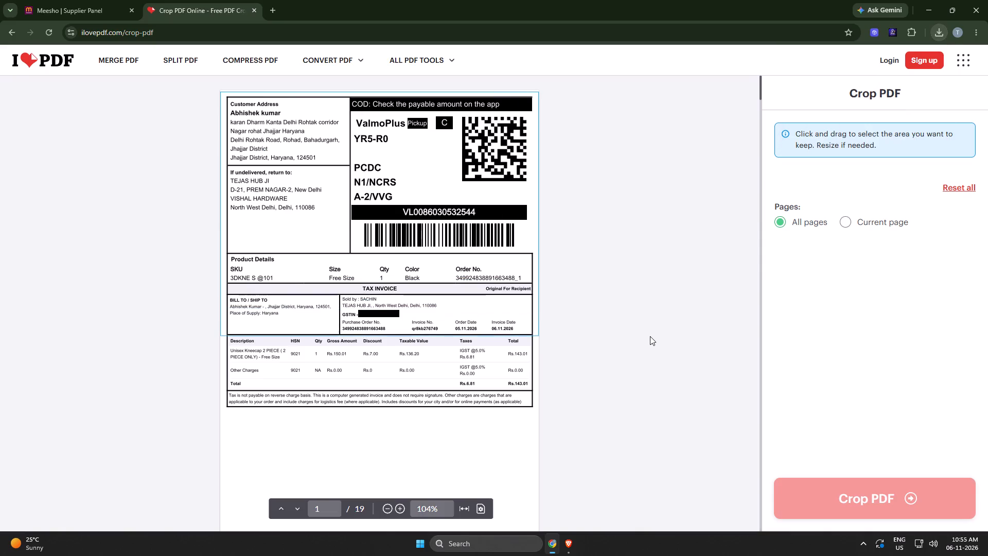
pyautogui.moveTo(650, 336); pyautogui.dragTo(650, 335)
pyautogui.click(822, 496)
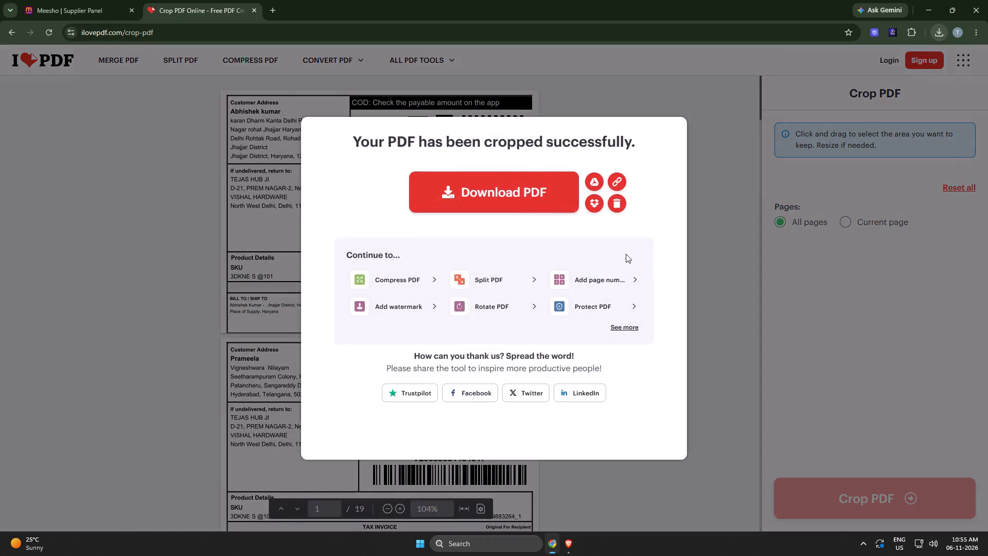
# Download the cropped label PDF, open it in a new tab and print all its pages on the 4BARCODE 4B-2054N printer.
pyautogui.click(517, 192)
pyautogui.moveTo(869, 71); pyautogui.dragTo(624, 0)
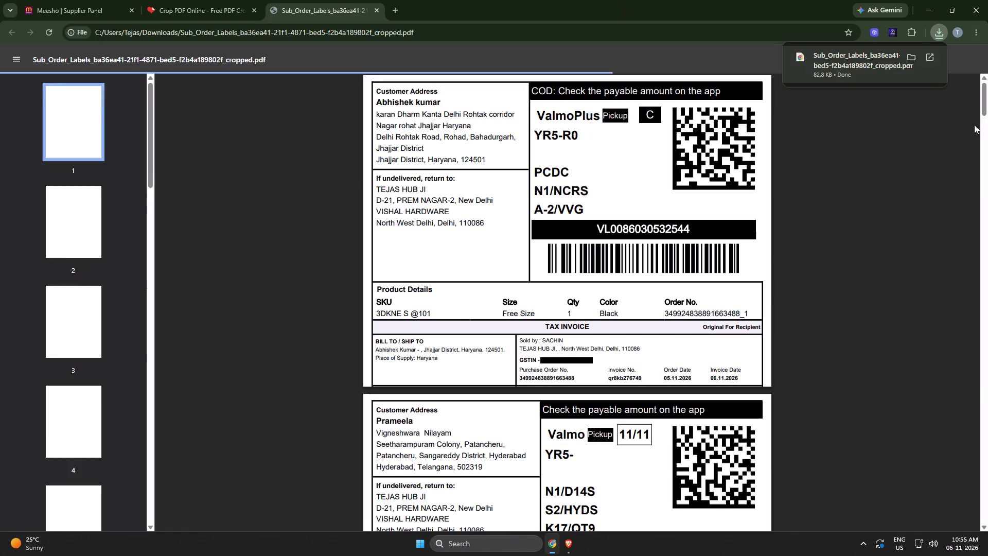
pyautogui.click(949, 59)
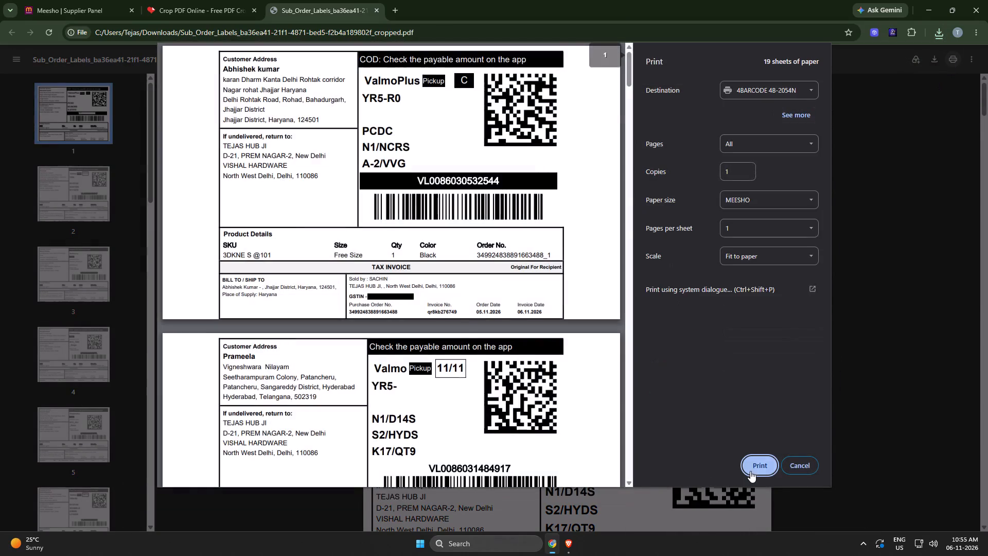
pyautogui.click(750, 471)
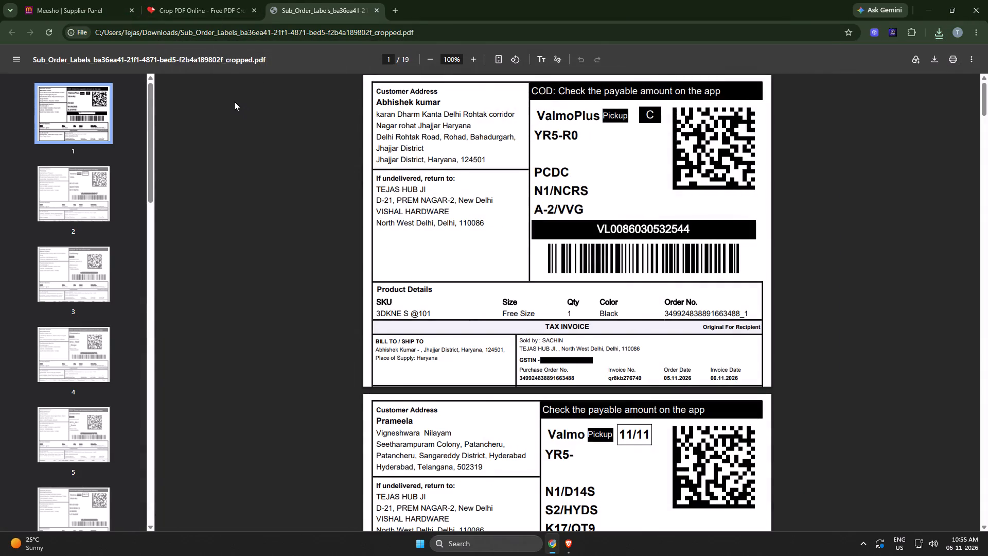
pyautogui.scroll(-11, 40, 386)
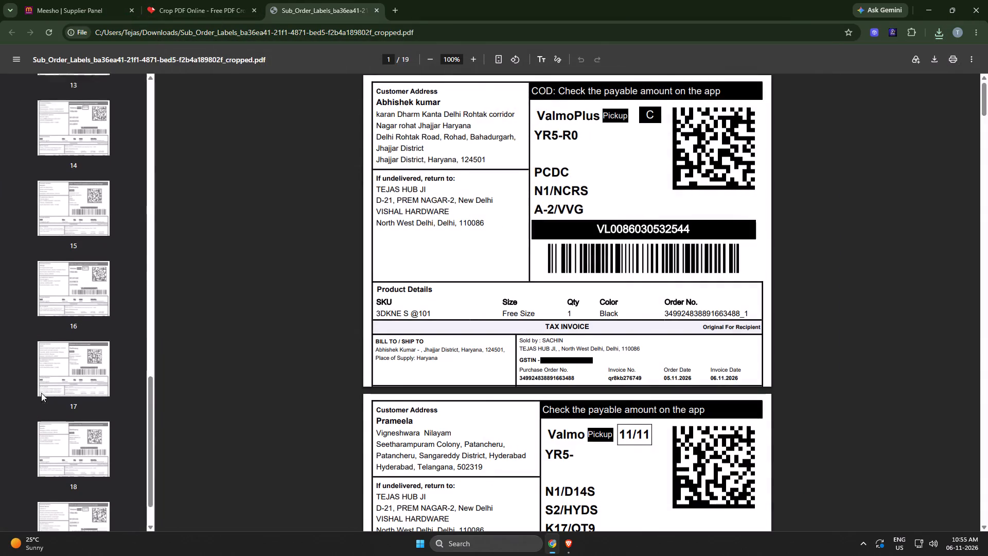
pyautogui.scroll(-6, 41, 393)
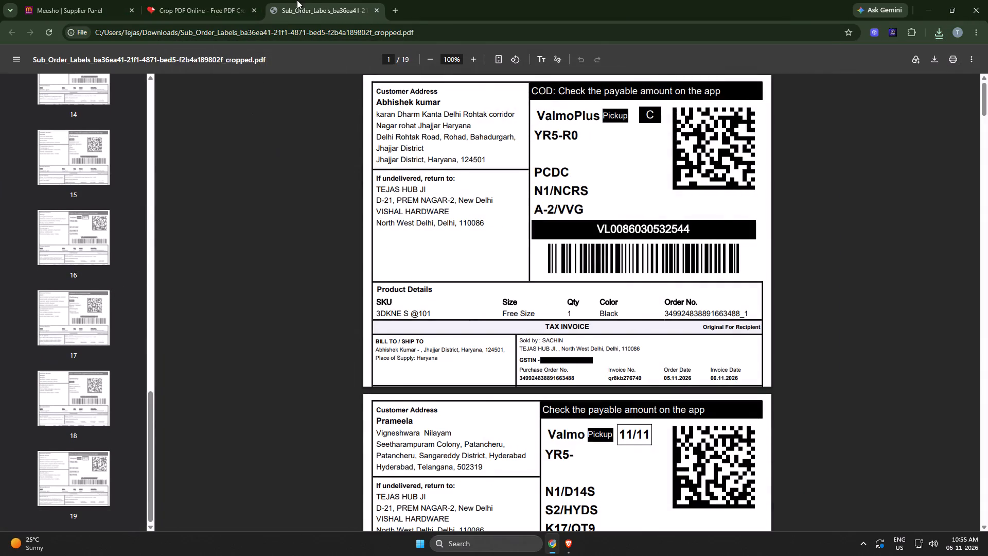
# Return to the Meesho Supplier Panel and check its Pending and On Hold orders.
pyautogui.click(188, 15)
pyautogui.click(72, 12)
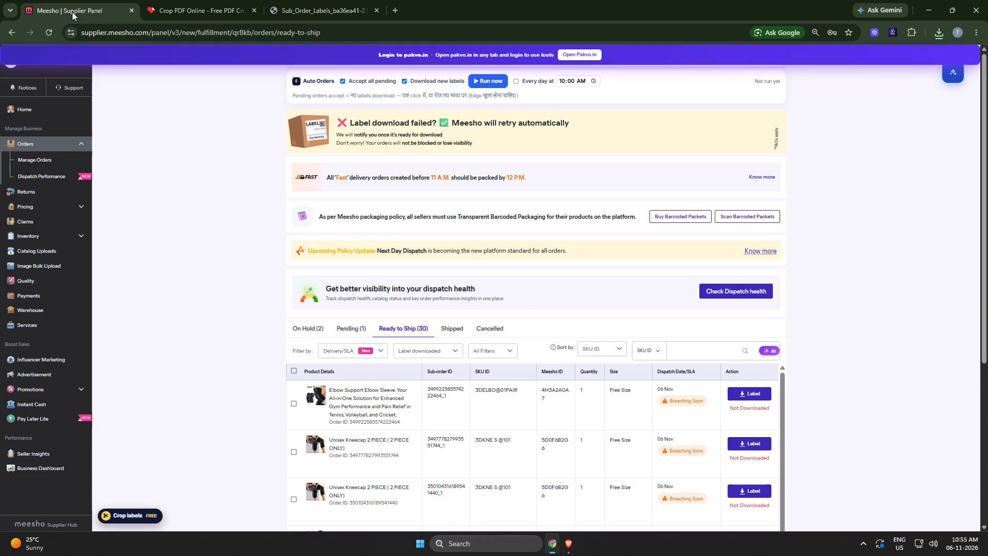
pyautogui.click(347, 332)
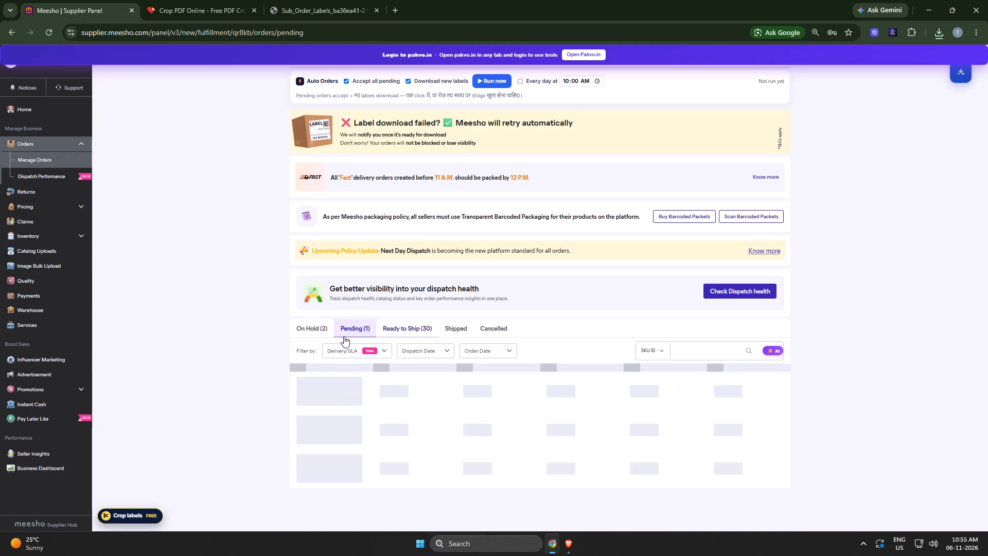
pyautogui.click(315, 331)
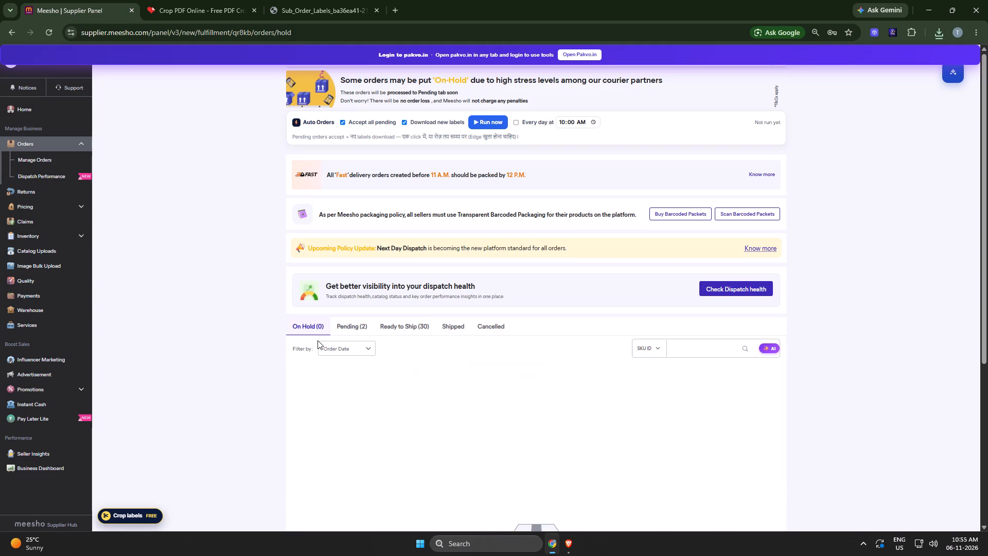
pyautogui.click(352, 329)
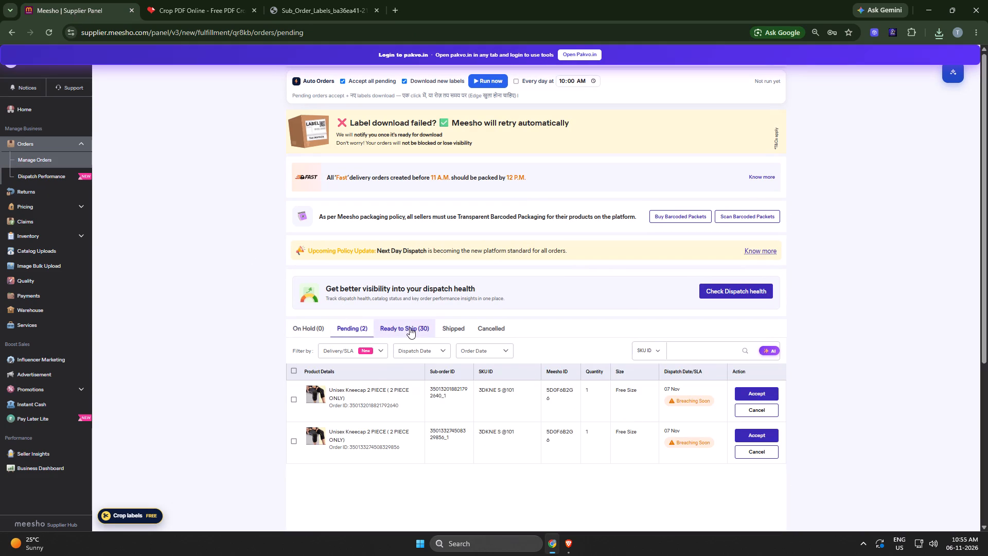
# Look through the Ready to Ship list for orders whose labels are not yet downloaded, checking the Sports Knee Sleeve's photo.
pyautogui.click(410, 327)
pyautogui.scroll(-2, 252, 439)
pyautogui.scroll(-3, 369, 430)
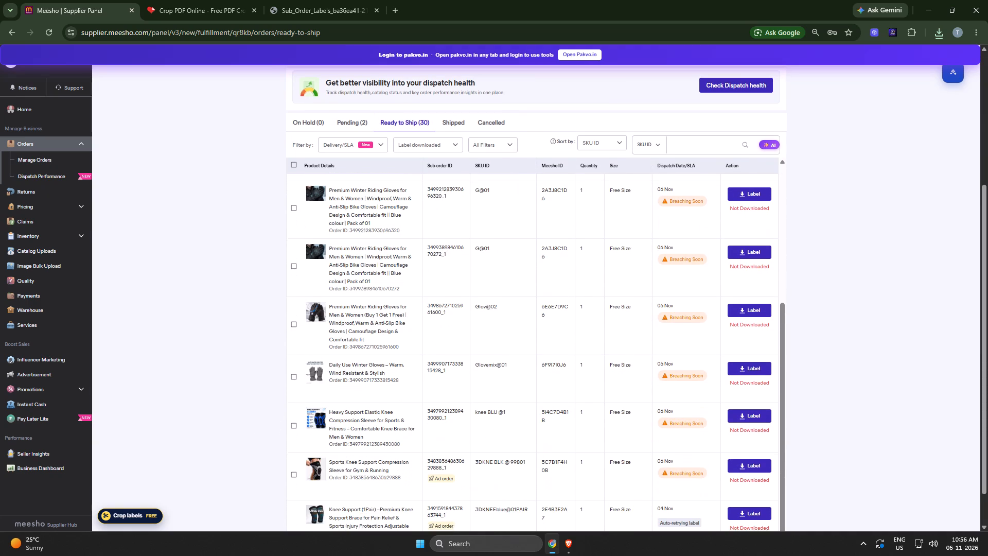
pyautogui.scroll(1, 369, 430)
pyautogui.scroll(-7, 369, 430)
pyautogui.scroll(4, 369, 430)
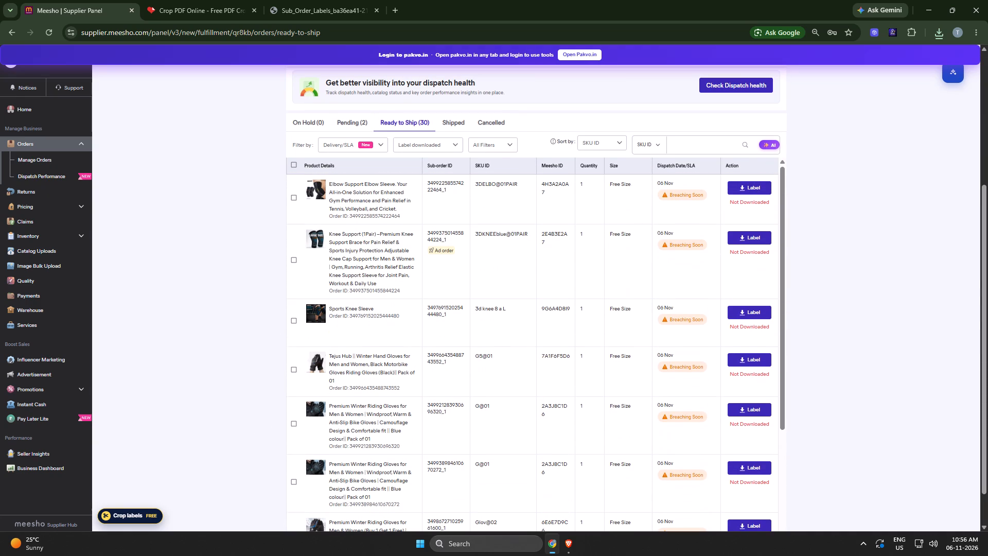
pyautogui.click(310, 310)
pyautogui.click(215, 341)
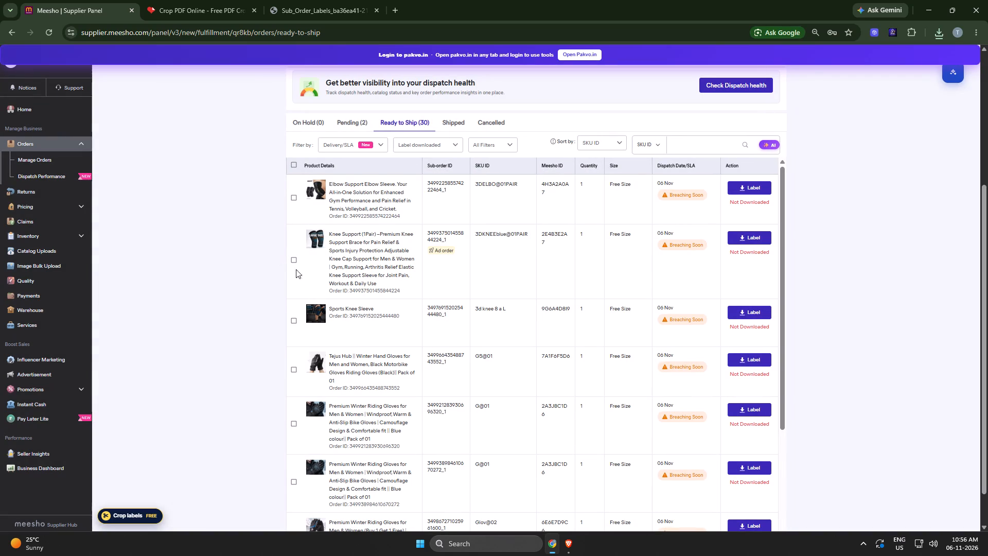
# Select the five undownloaded glove orders (Glovemix@01, Glov@02, both G@01 and G5@01) and generate their labels.
pyautogui.scroll(-2, 291, 409)
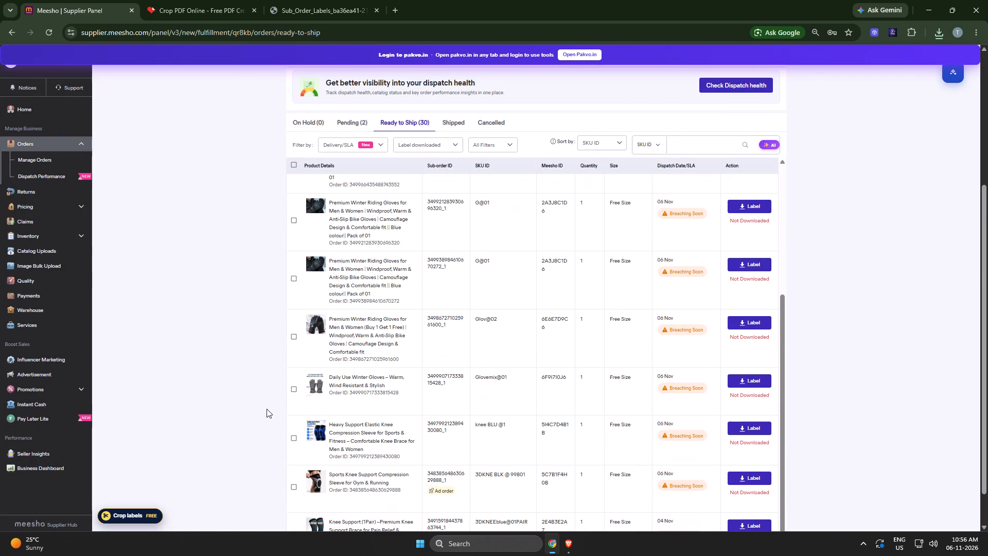
pyautogui.scroll(-5, 265, 408)
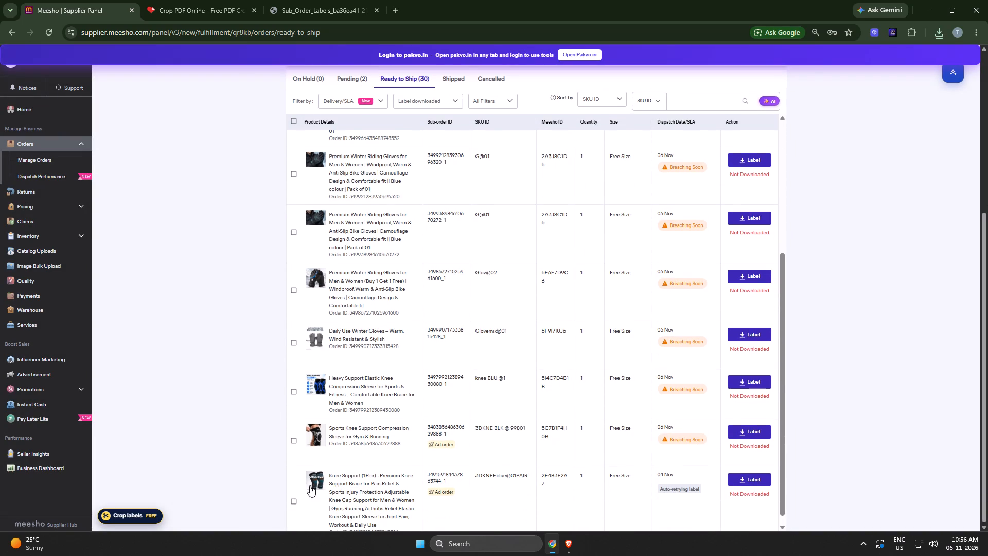
pyautogui.click(290, 344)
pyautogui.click(296, 288)
pyautogui.click(292, 232)
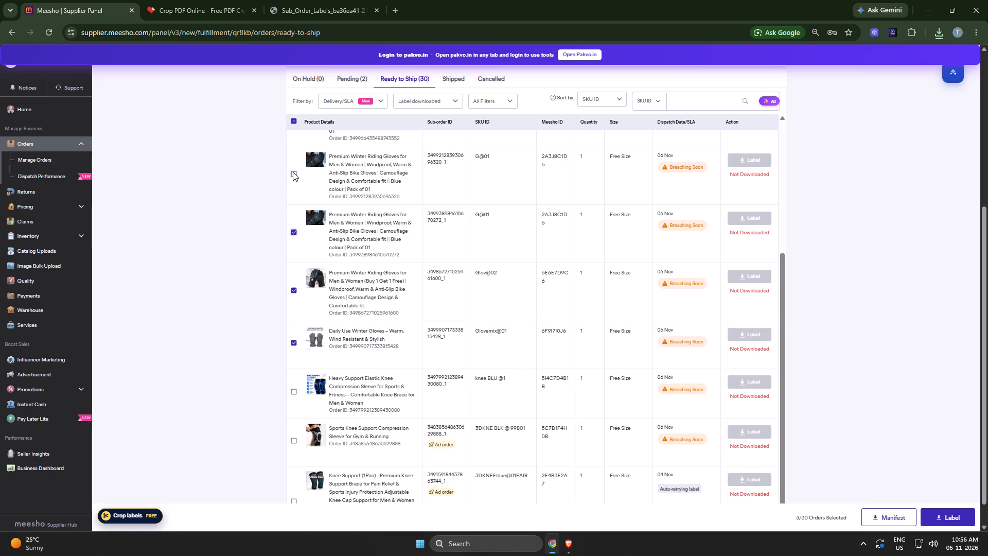
pyautogui.click(293, 172)
pyautogui.scroll(1, 339, 401)
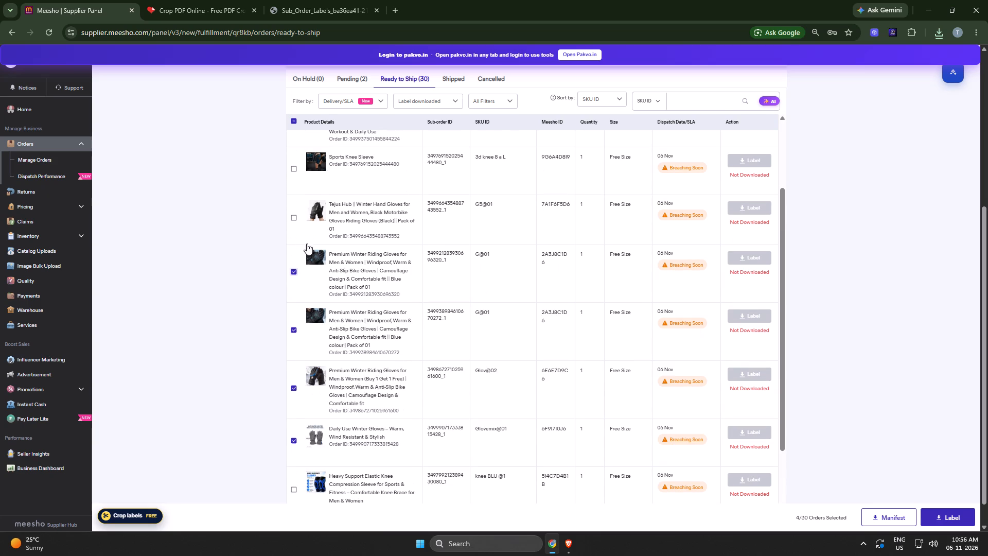
pyautogui.click(297, 227)
pyautogui.click(295, 224)
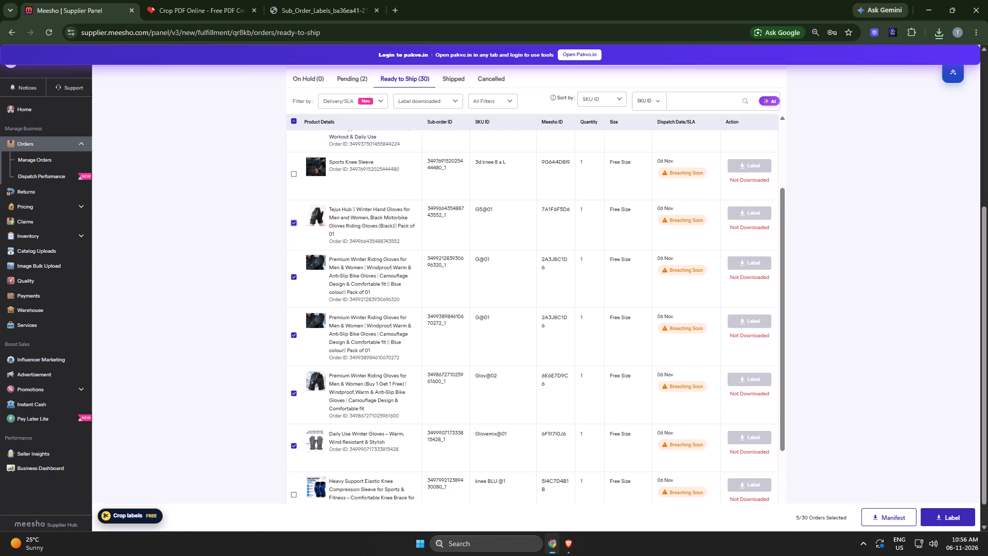
pyautogui.scroll(-5, 346, 409)
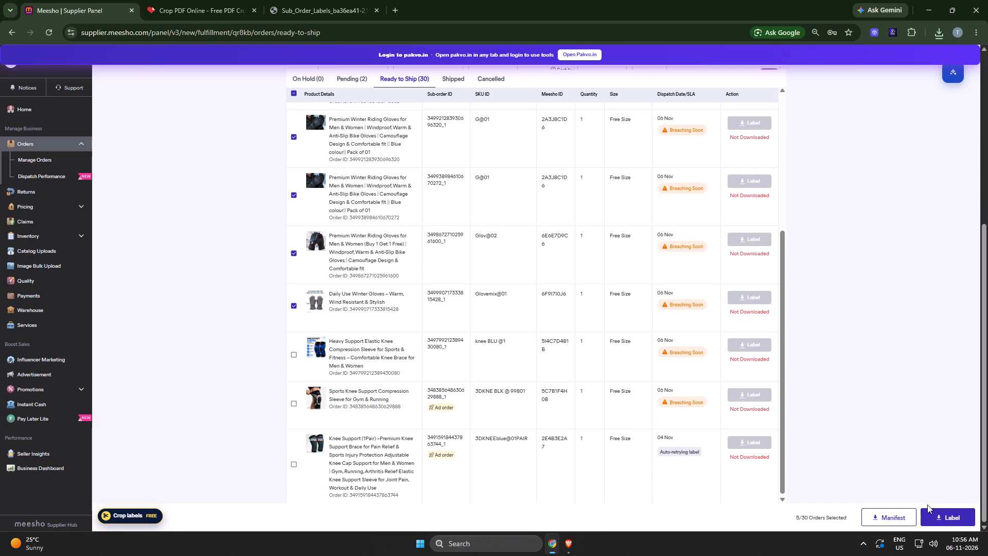
pyautogui.click(941, 517)
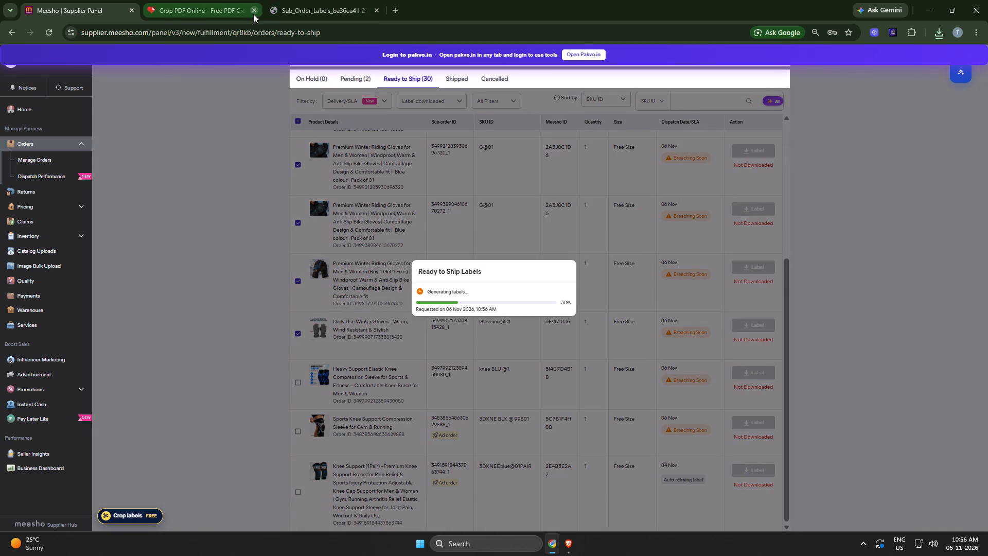
# Close the finished iLovePDF and cropped PDF tabs and open iLovePDF's Crop PDF tool in a new tab.
pyautogui.click(253, 14)
pyautogui.click(253, 14)
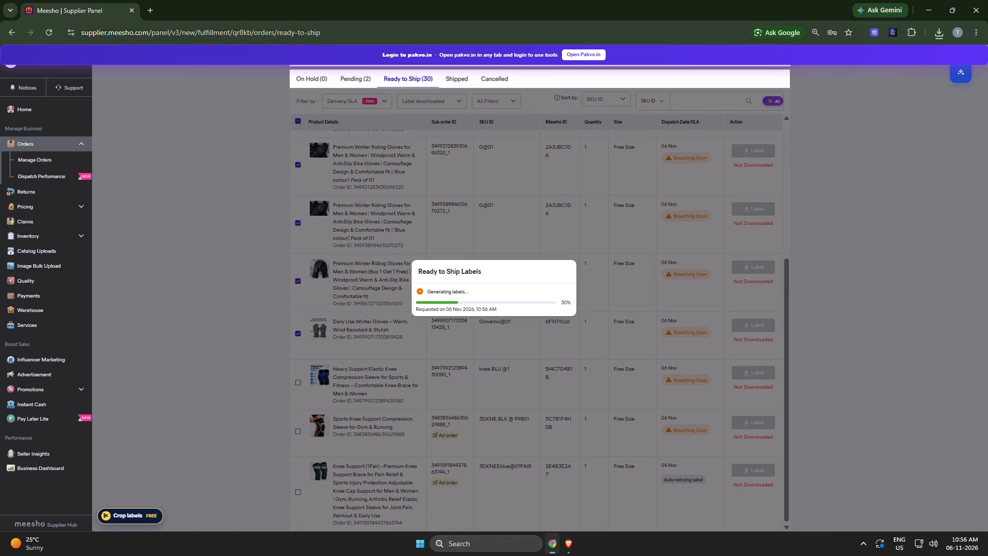
pyautogui.click(154, 10)
pyautogui.click(539, 332)
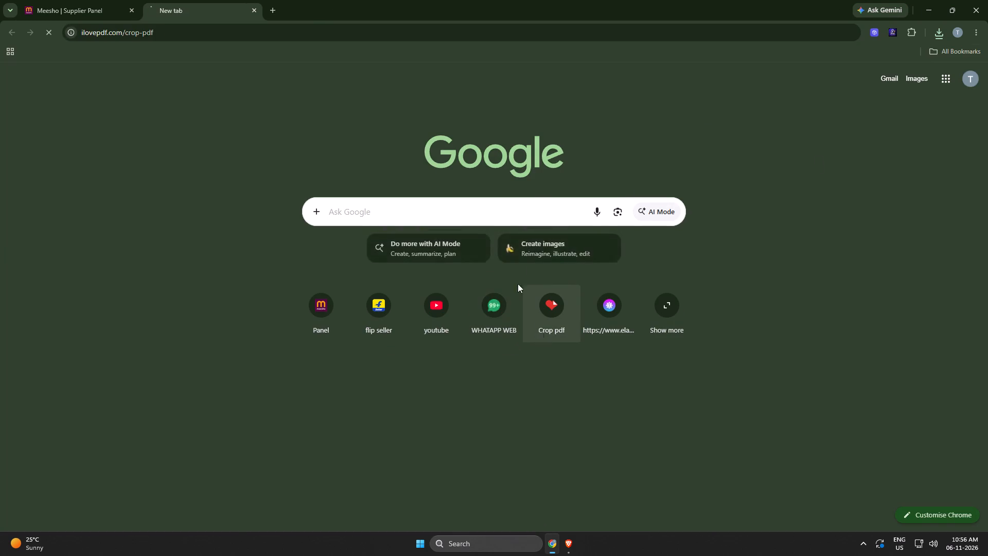
# Download the generated glove labels from Meesho without the manifest and load the new Sub_Order_Labels PDF into Crop PDF.
pyautogui.click(67, 7)
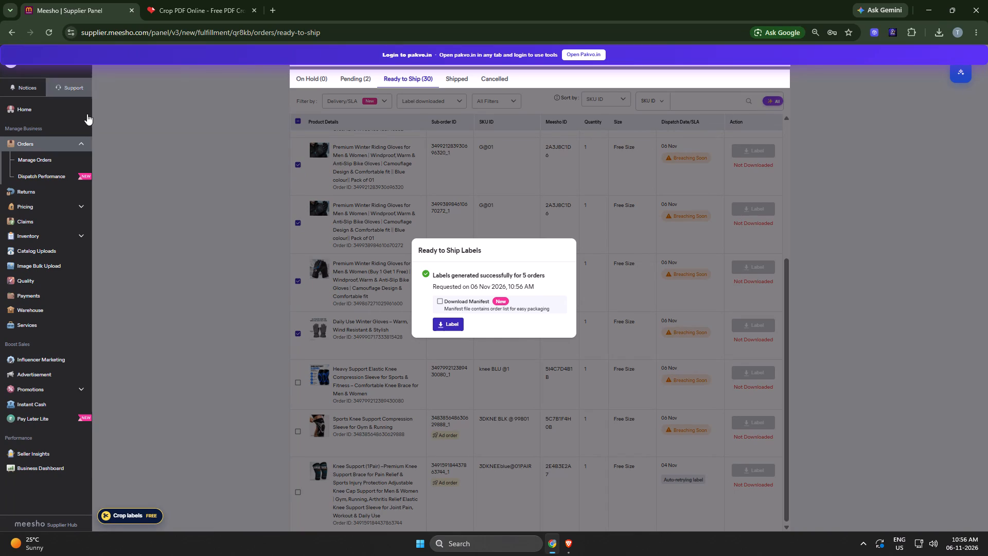
pyautogui.click(445, 321)
pyautogui.click(225, 9)
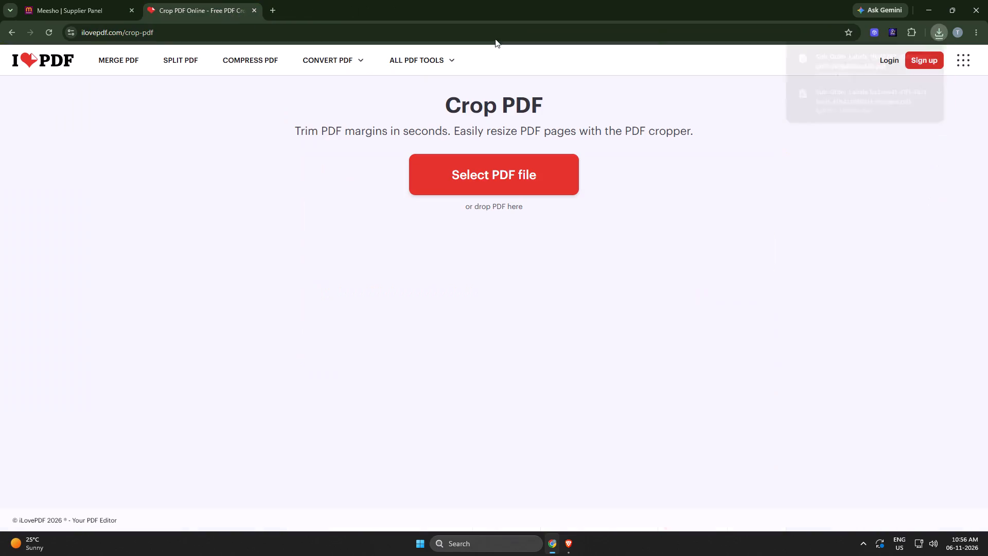
pyautogui.click(941, 38)
pyautogui.moveTo(854, 83); pyautogui.dragTo(603, 287)
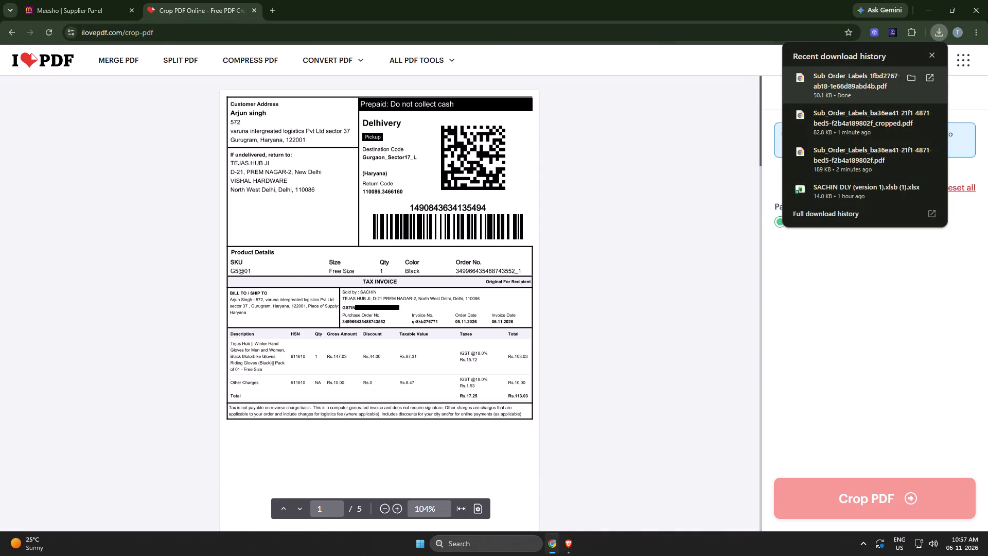
# Crop all pages to the full page width, from the top edge down to just above the invoice's item description table.
pyautogui.moveTo(222, 91); pyautogui.dragTo(683, 327)
pyautogui.click(911, 500)
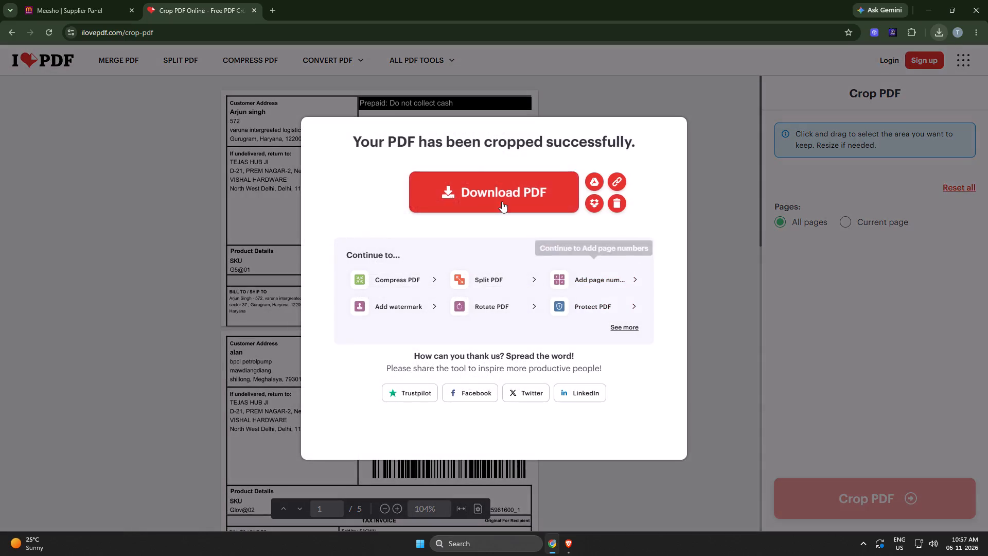
# Download and print the cropped glove label PDF, closing its tab and the iLovePDF tab when done.
pyautogui.click(502, 200)
pyautogui.moveTo(838, 65); pyautogui.dragTo(562, 0)
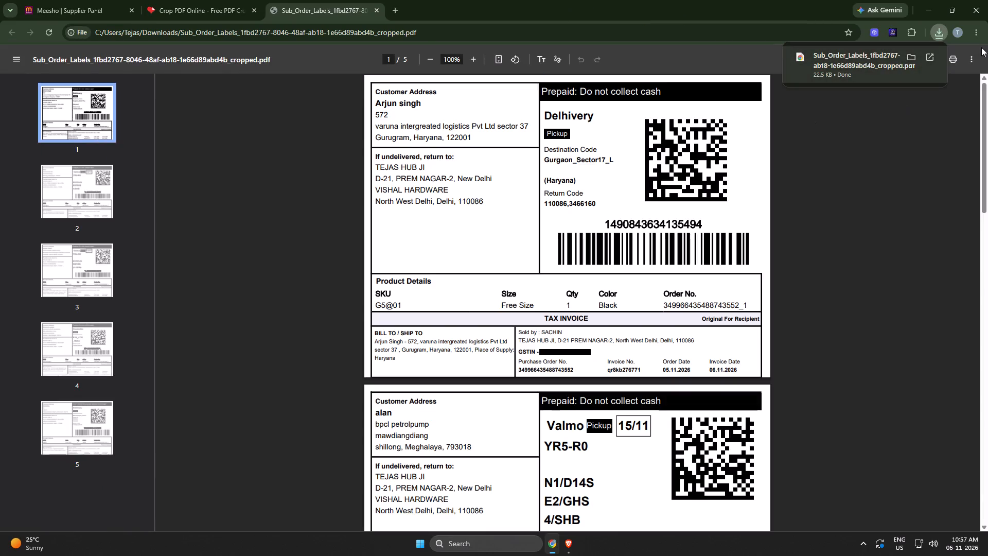
pyautogui.click(958, 58)
pyautogui.click(758, 466)
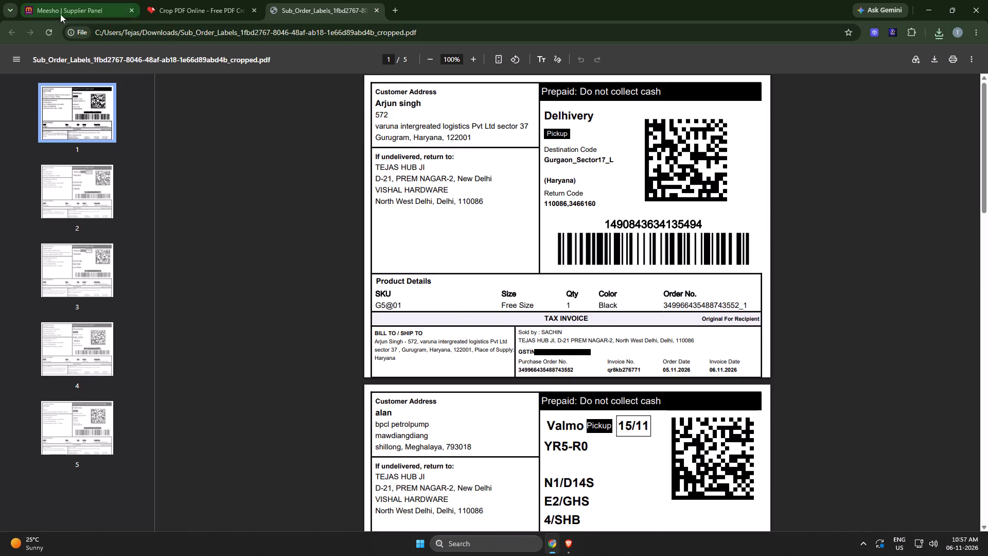
pyautogui.doubleClick(252, 12)
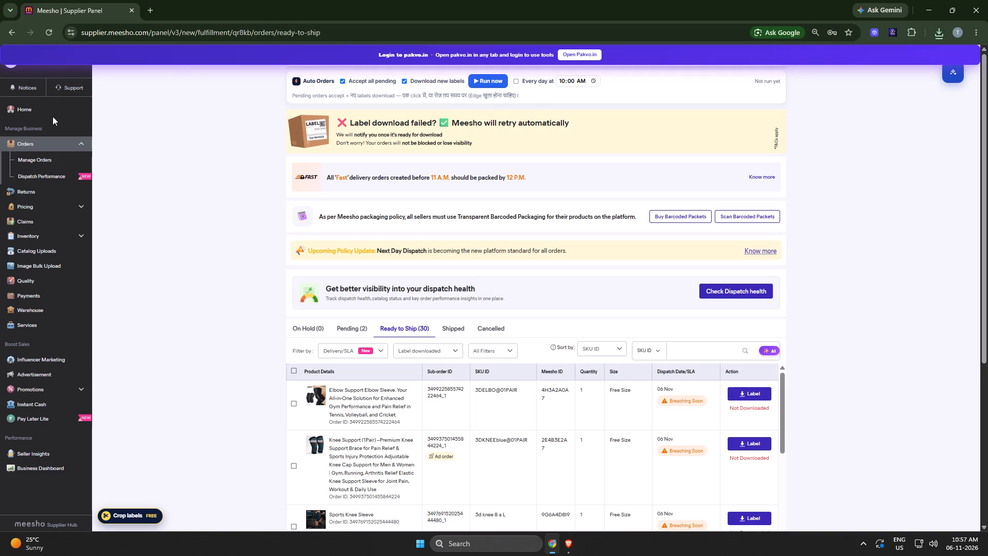
# Select the undownloaded 3DKNE BLK @ 99801, knee BLU @1 and 3DELBO@01PAIR orders in Ready to Ship and generate their labels.
pyautogui.click(51, 116)
pyautogui.click(409, 144)
pyautogui.scroll(-3, 293, 367)
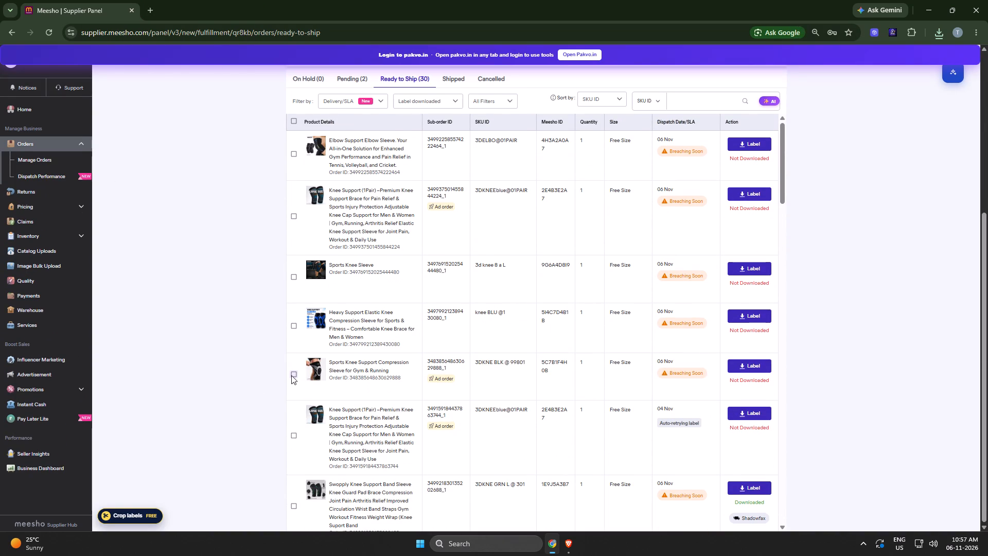
pyautogui.click(291, 375)
pyautogui.click(295, 326)
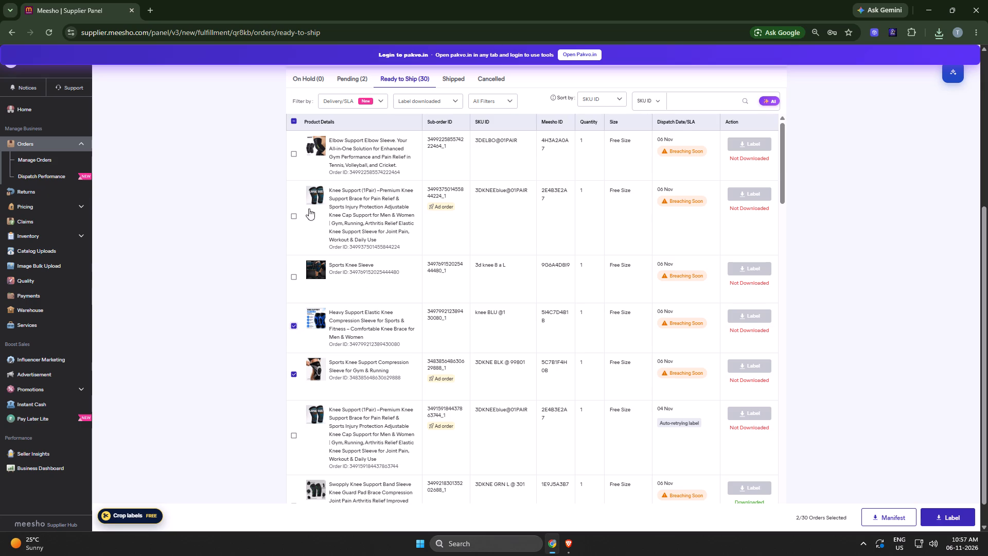
pyautogui.scroll(2, 363, 268)
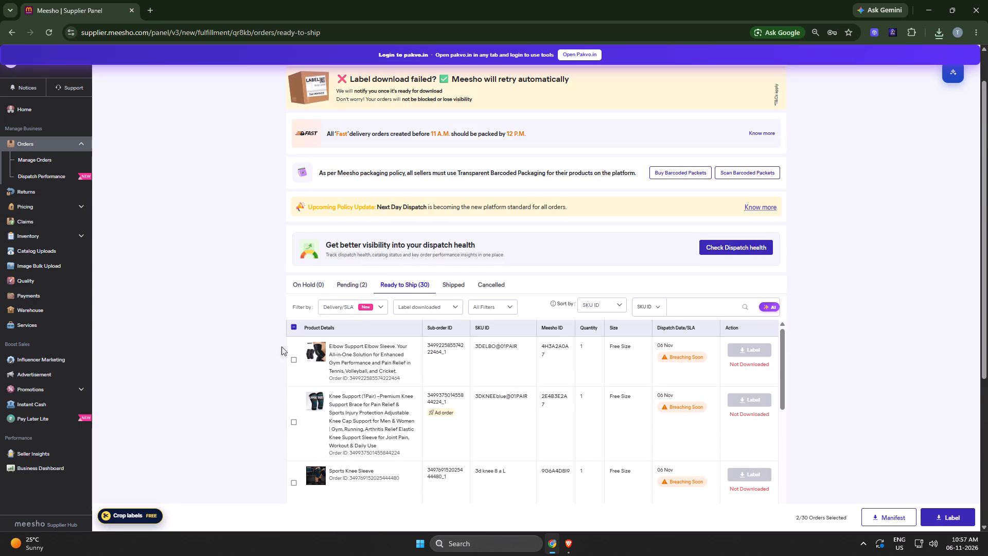
pyautogui.scroll(-3, 245, 357)
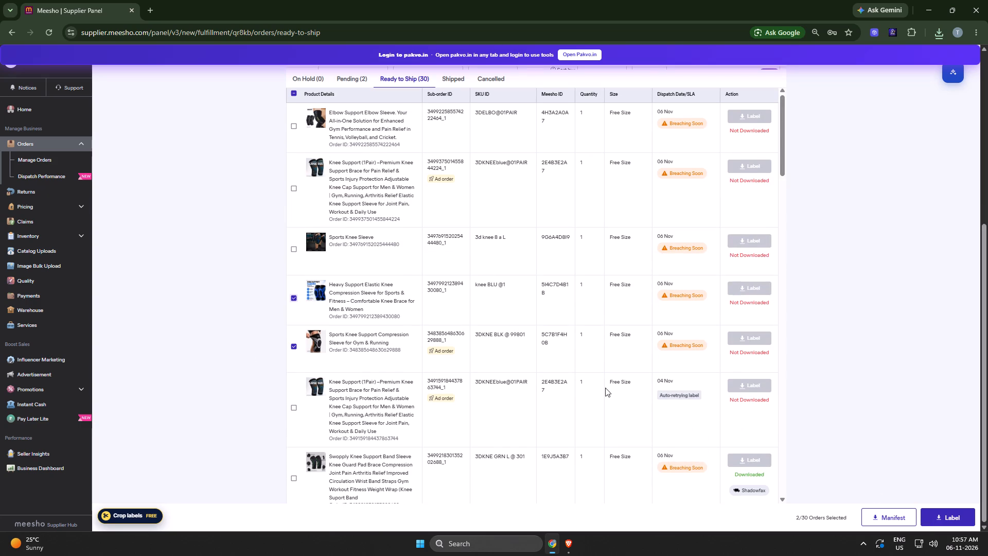
pyautogui.click(291, 128)
pyautogui.scroll(1, 455, 211)
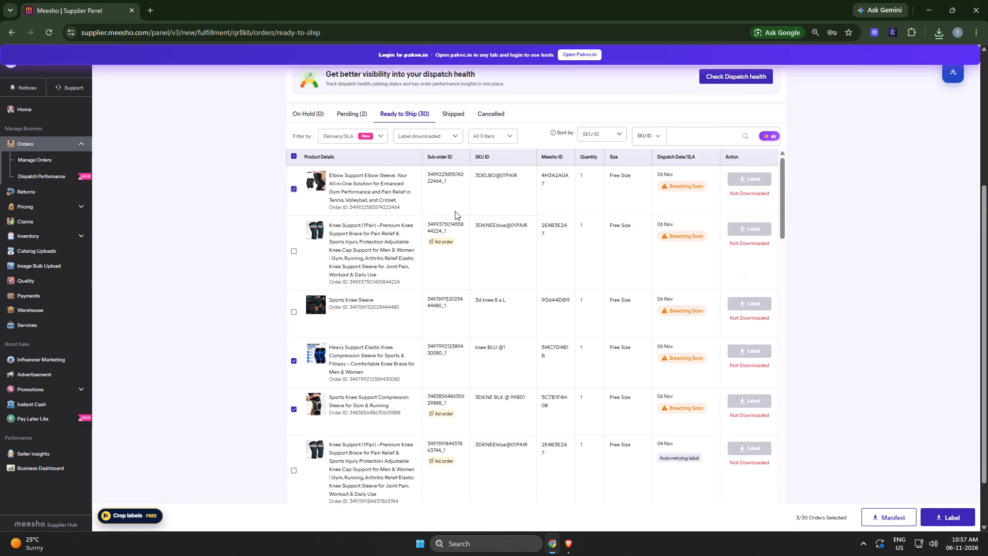
pyautogui.scroll(-1, 246, 282)
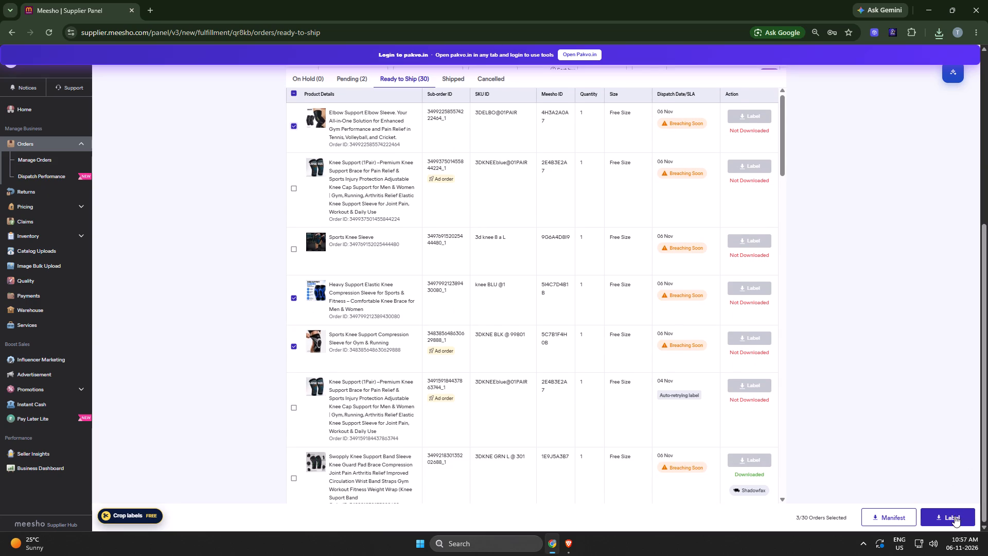
pyautogui.click(955, 516)
# Download the generated knee and elbow labels from Meesho without the manifest and load the new Sub_Order_Labels PDF into iLovePDF's Crop PDF.
pyautogui.click(152, 10)
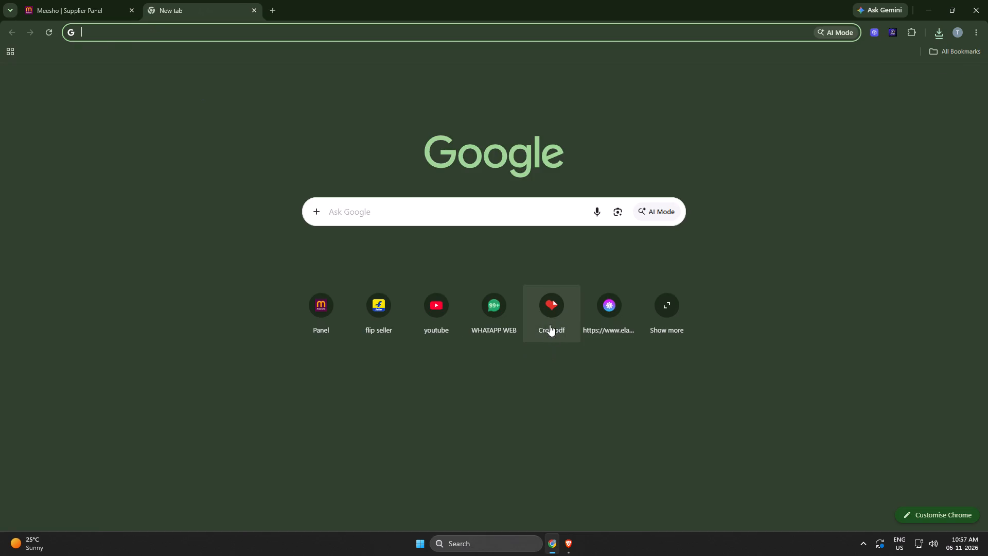
pyautogui.click(547, 319)
pyautogui.click(62, 14)
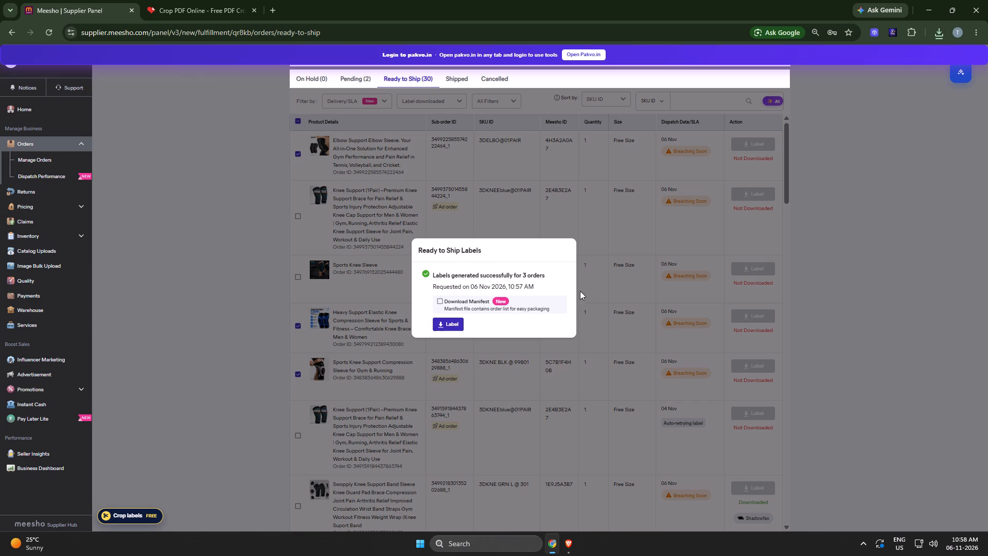
pyautogui.click(437, 326)
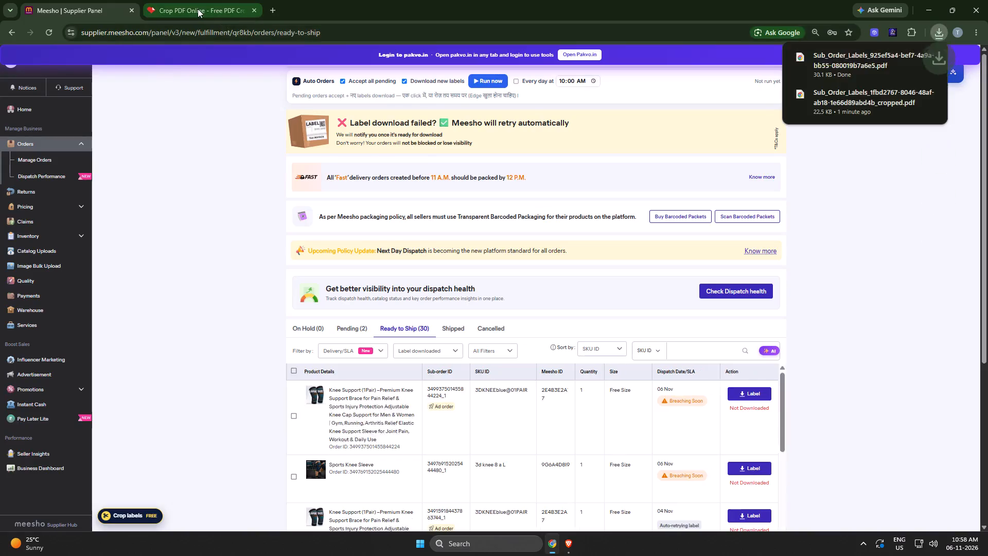
pyautogui.click(197, 9)
pyautogui.click(933, 34)
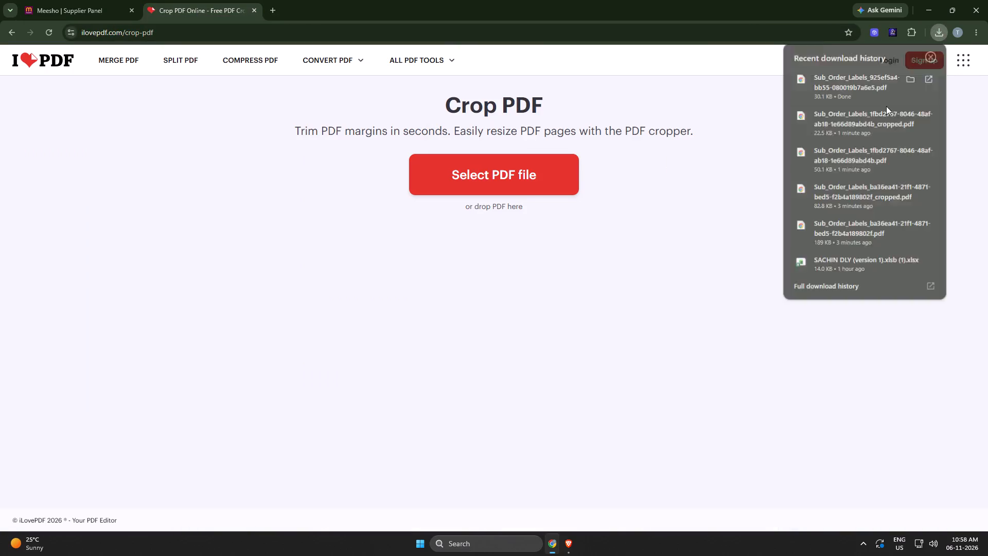
pyautogui.moveTo(868, 79); pyautogui.dragTo(589, 256)
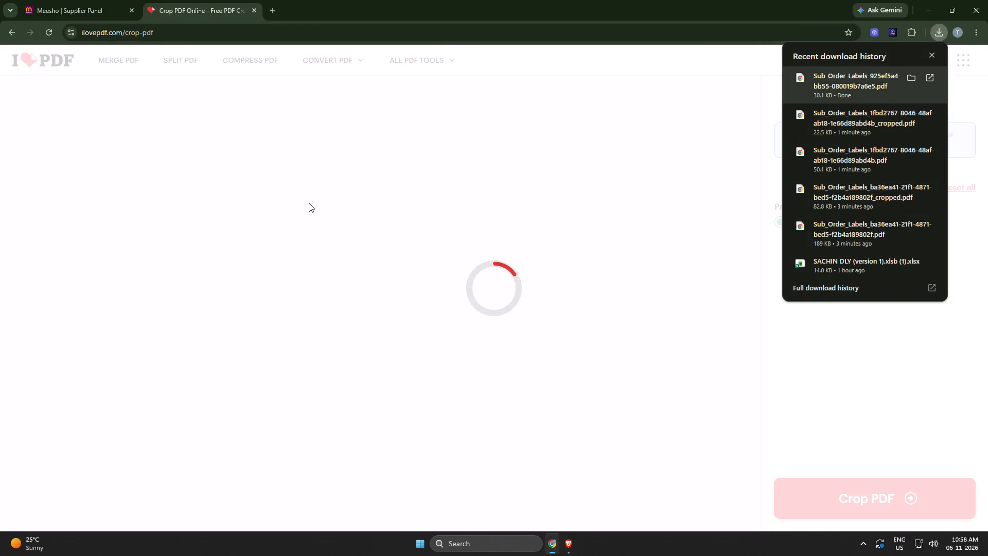
# Crop all pages to the full page width, from the top edge down to just above the invoice's item description table.
pyautogui.moveTo(221, 91); pyautogui.dragTo(657, 347)
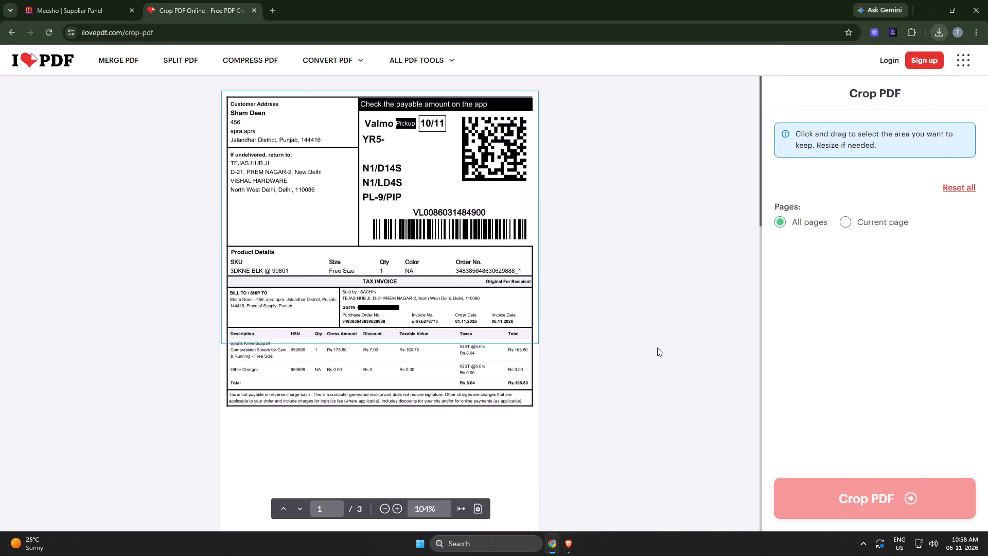
pyautogui.moveTo(657, 347); pyautogui.dragTo(664, 339)
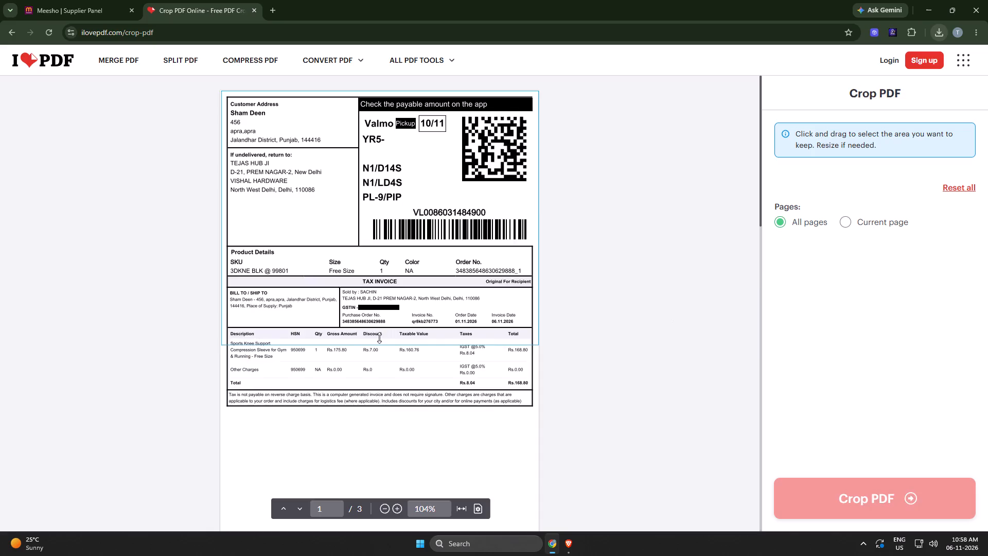
pyautogui.moveTo(379, 338); pyautogui.dragTo(401, 331)
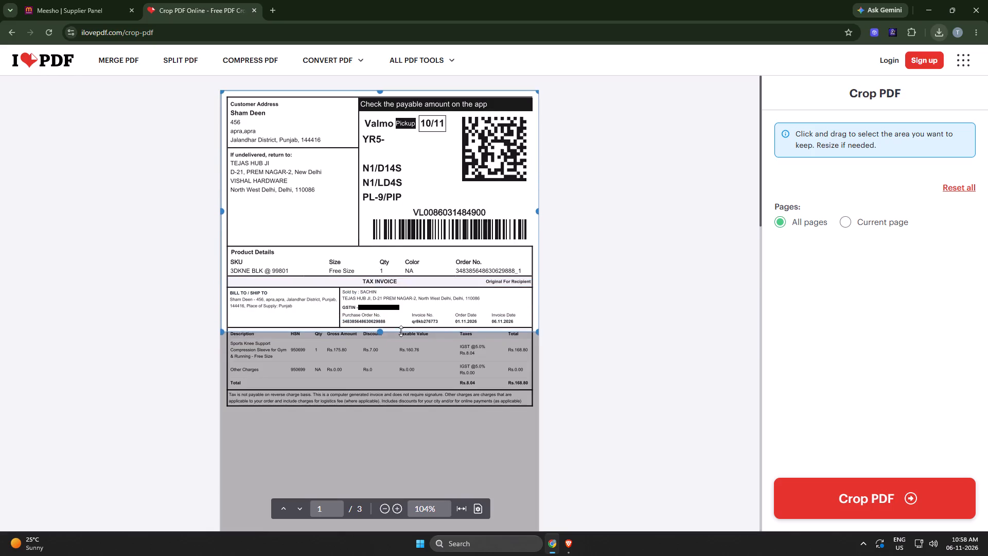
pyautogui.moveTo(401, 331); pyautogui.dragTo(400, 327)
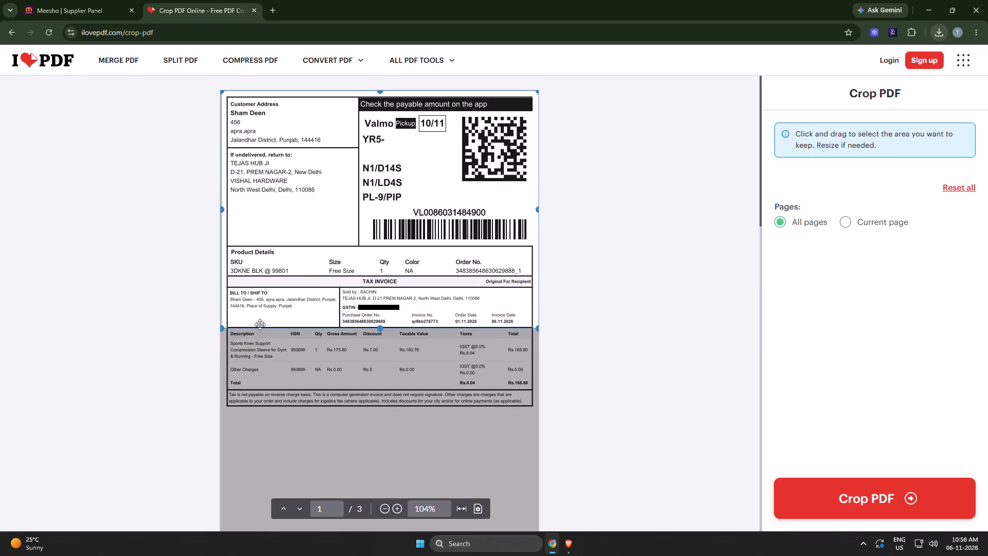
pyautogui.click(860, 503)
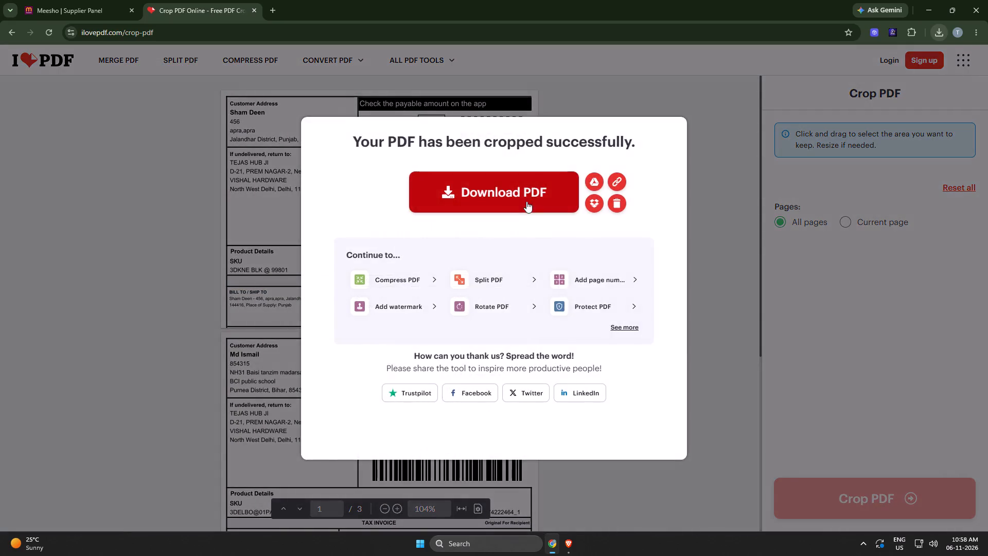
# Download the cropped knee and elbow label PDF, open it in its own tab and check the crop on every page.
pyautogui.click(526, 201)
pyautogui.moveTo(838, 75); pyautogui.dragTo(535, 0)
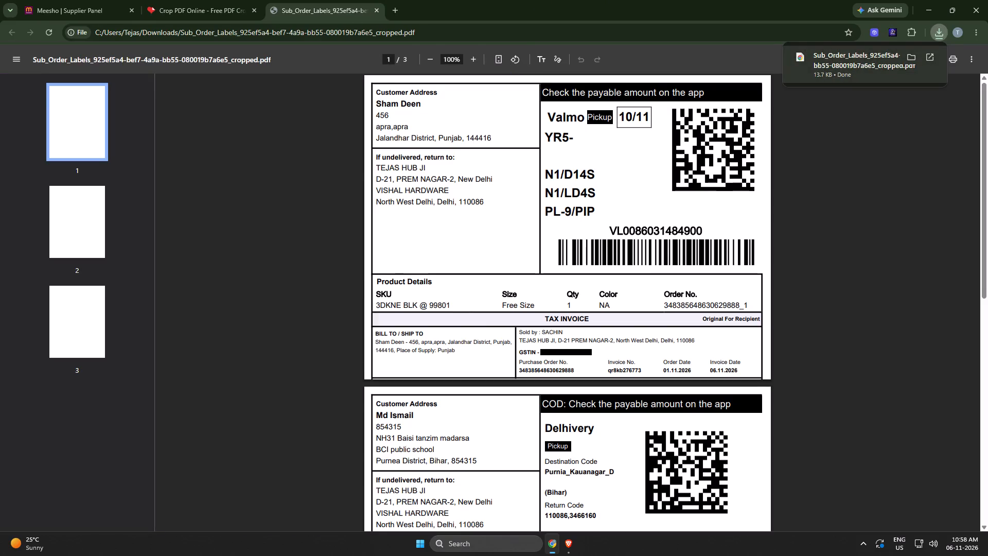
pyautogui.scroll(-5, 467, 361)
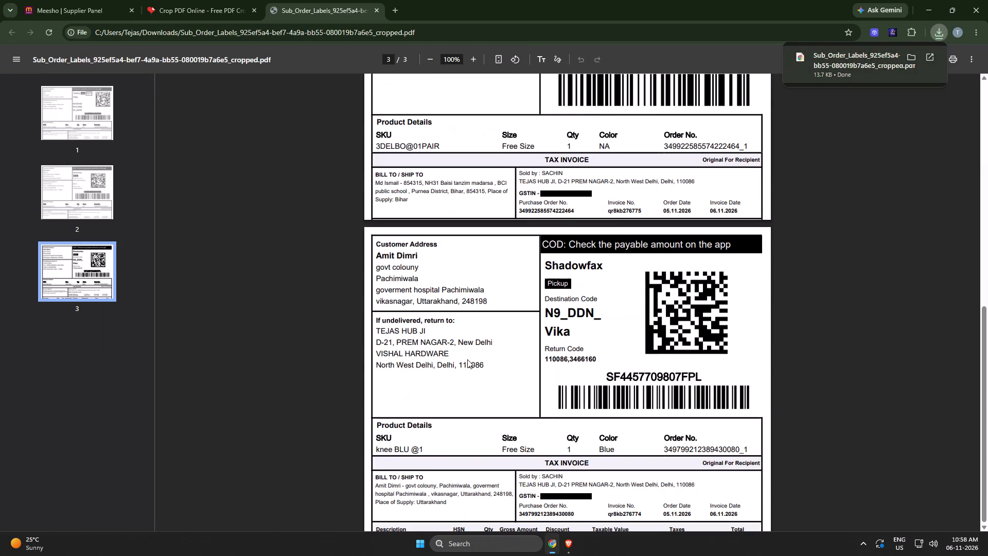
pyautogui.scroll(-9, 467, 359)
pyautogui.scroll(4, 490, 395)
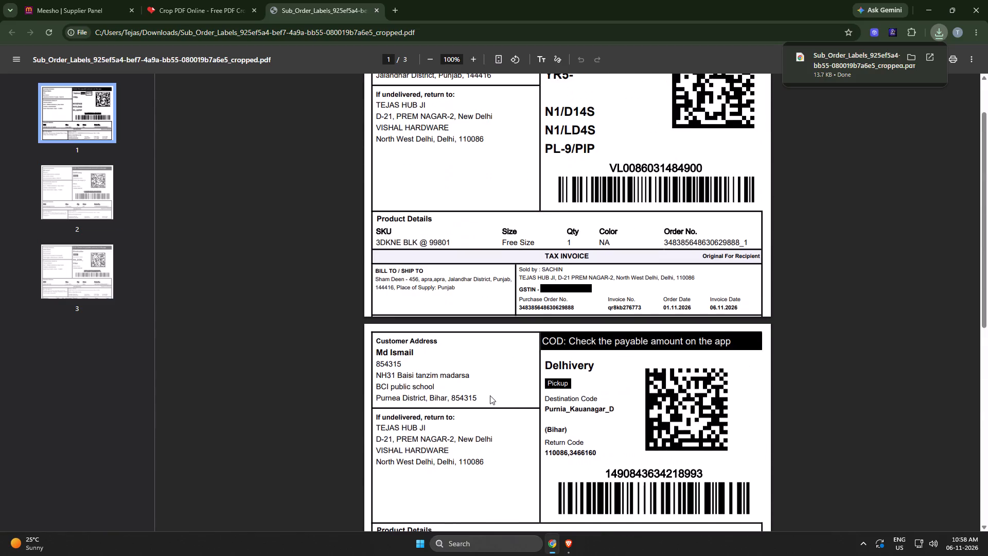
pyautogui.scroll(-1, 490, 395)
pyautogui.scroll(3, 490, 395)
pyautogui.scroll(-3, 490, 395)
pyautogui.scroll(4, 490, 395)
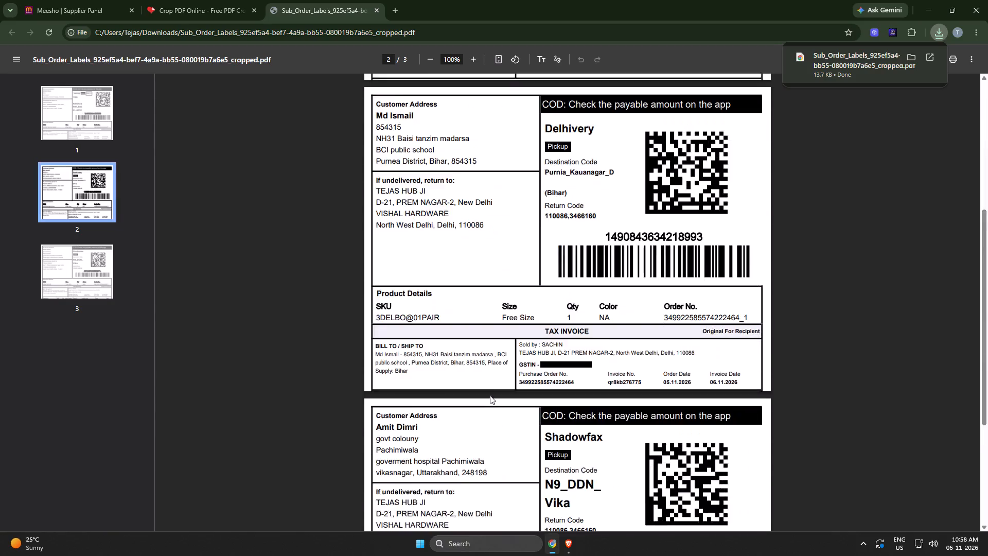
# Print all pages of the cropped label PDF, closing its tab and the iLovePDF tab when done.
pyautogui.click(955, 62)
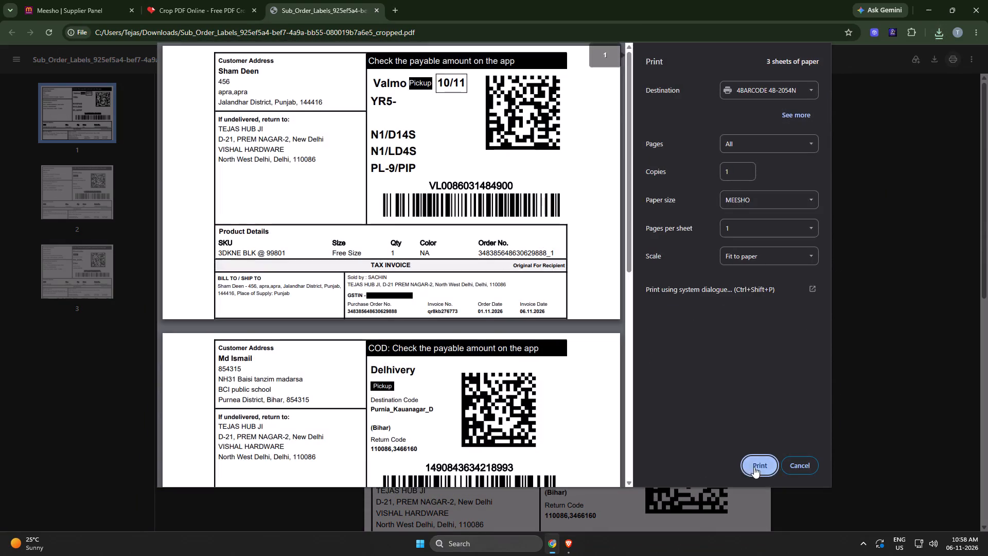
pyautogui.click(754, 467)
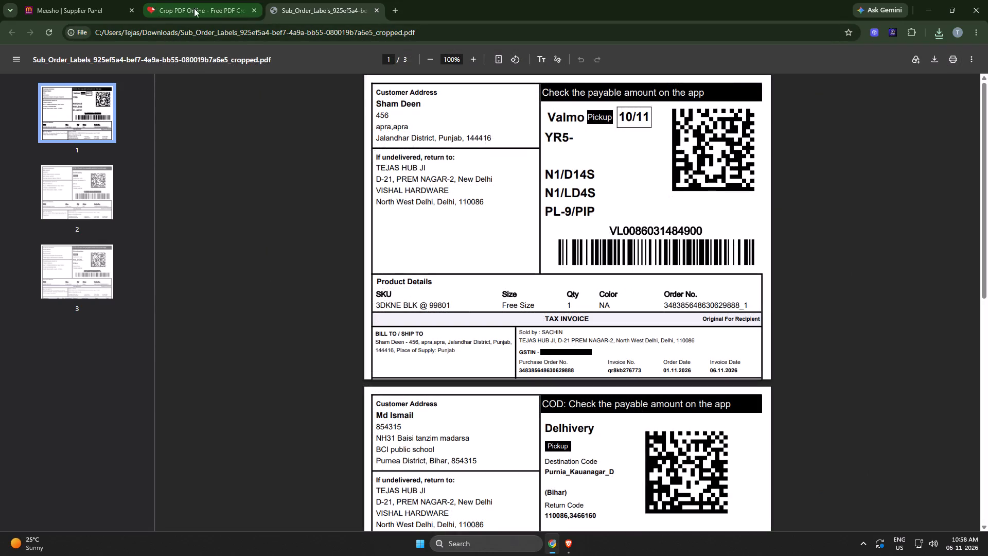
pyautogui.tripleClick(250, 9)
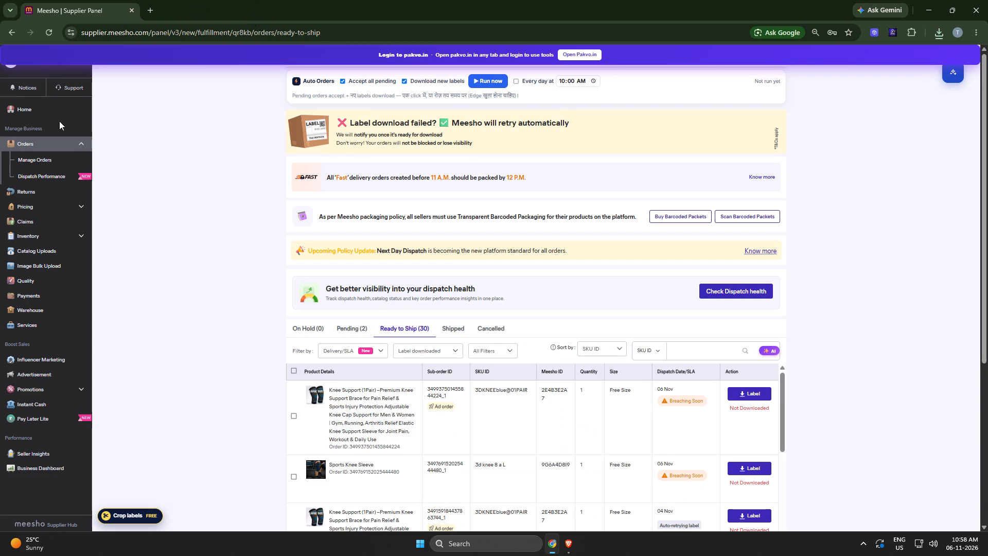
# Reload the Ready to Ship orders from the Meesho home page and review the list for labels still not downloaded.
pyautogui.click(35, 110)
pyautogui.click(424, 153)
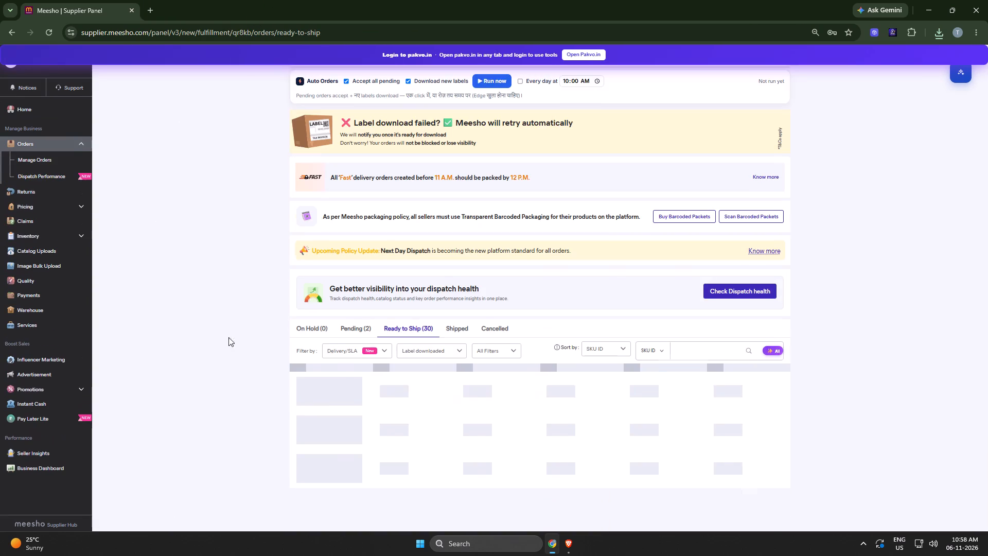
pyautogui.scroll(-2, 224, 346)
pyautogui.scroll(-1, 349, 353)
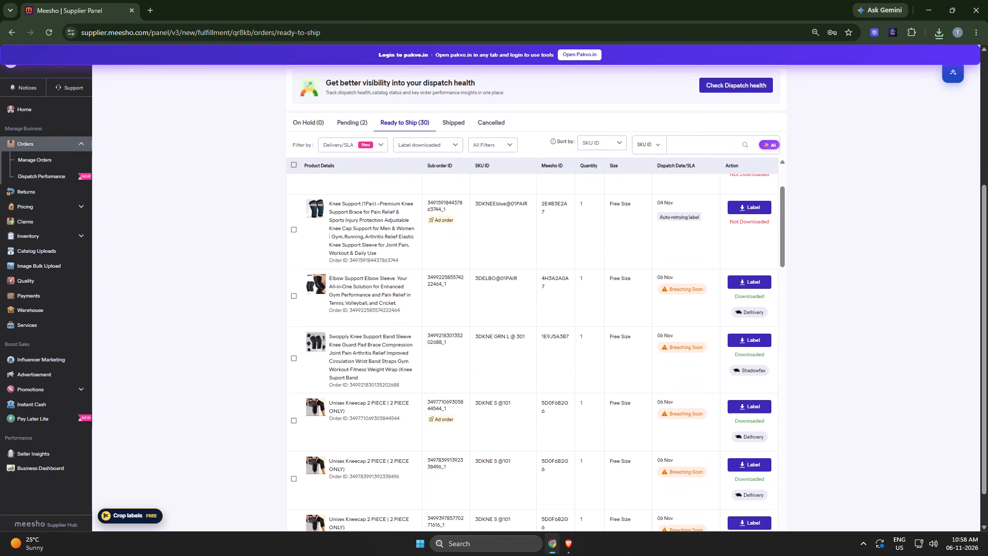
pyautogui.scroll(2, 416, 355)
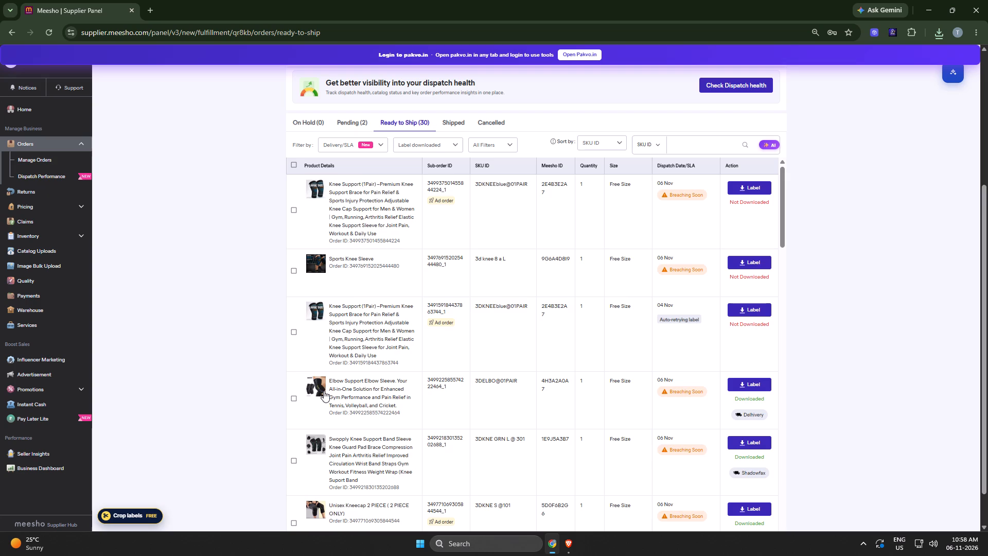
pyautogui.scroll(-6, 325, 392)
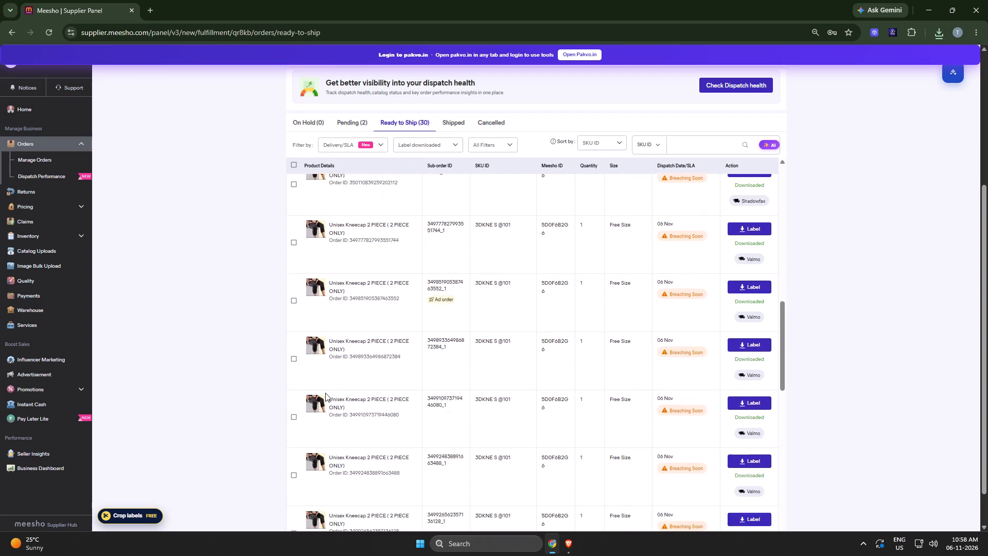
pyautogui.scroll(-10, 325, 393)
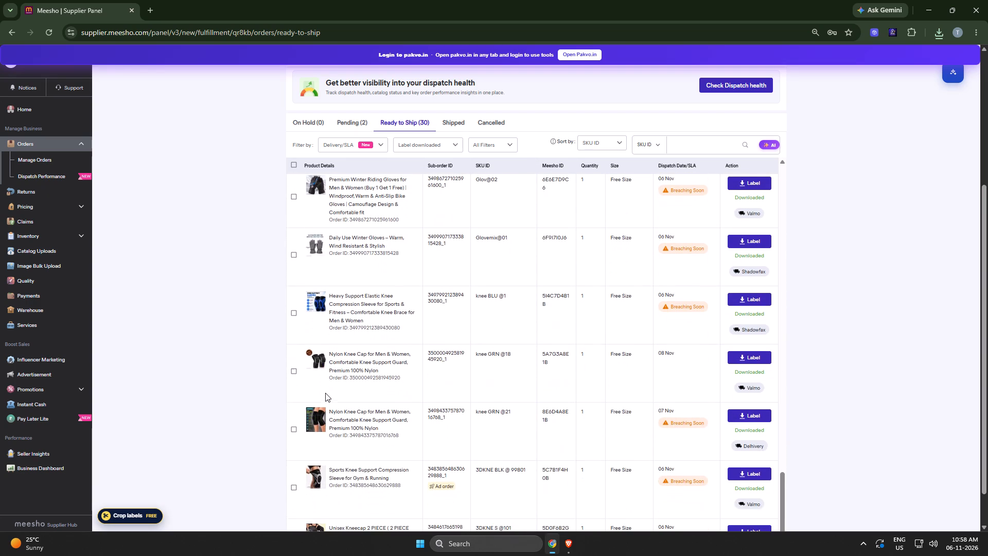
pyautogui.scroll(-1, 325, 393)
pyautogui.scroll(18, 325, 393)
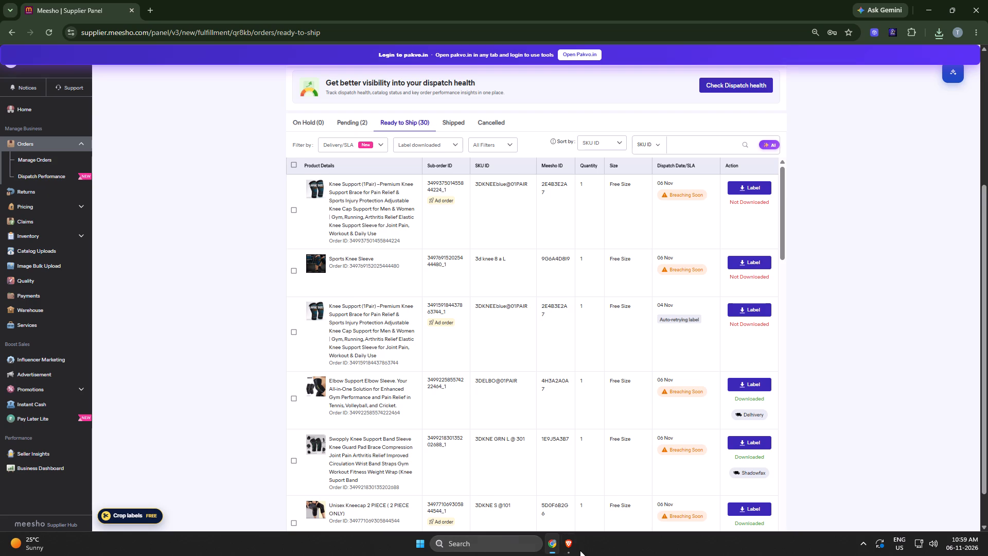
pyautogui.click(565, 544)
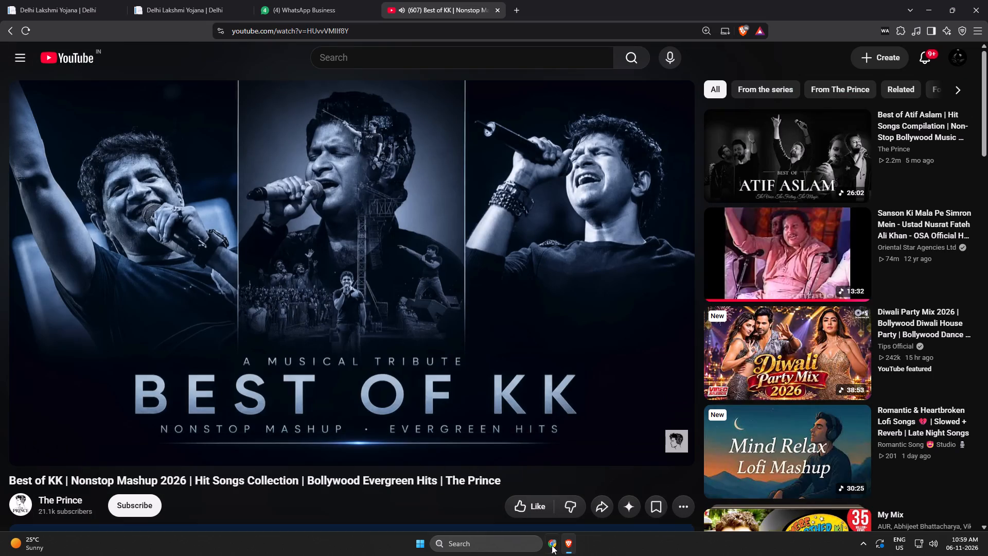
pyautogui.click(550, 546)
pyautogui.click(42, 104)
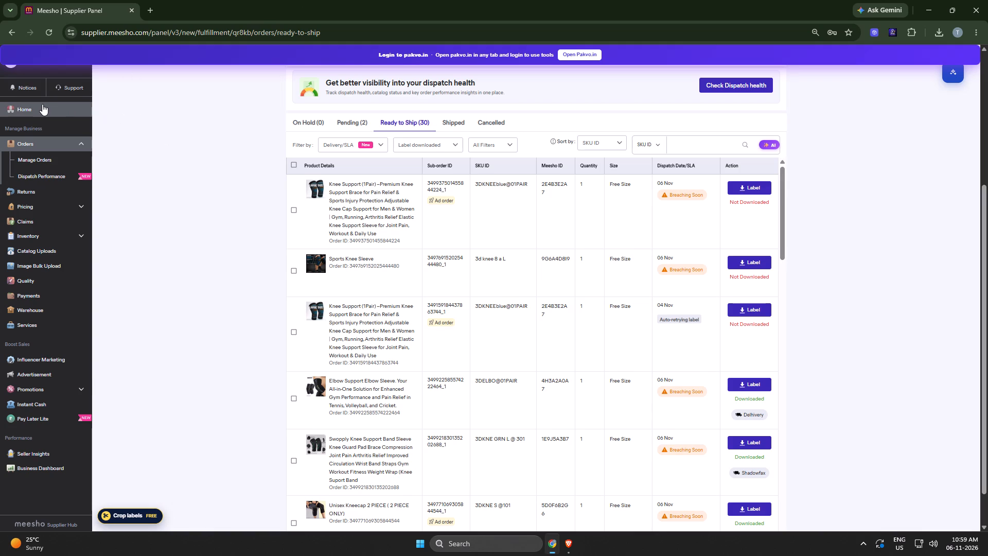
pyautogui.click(340, 155)
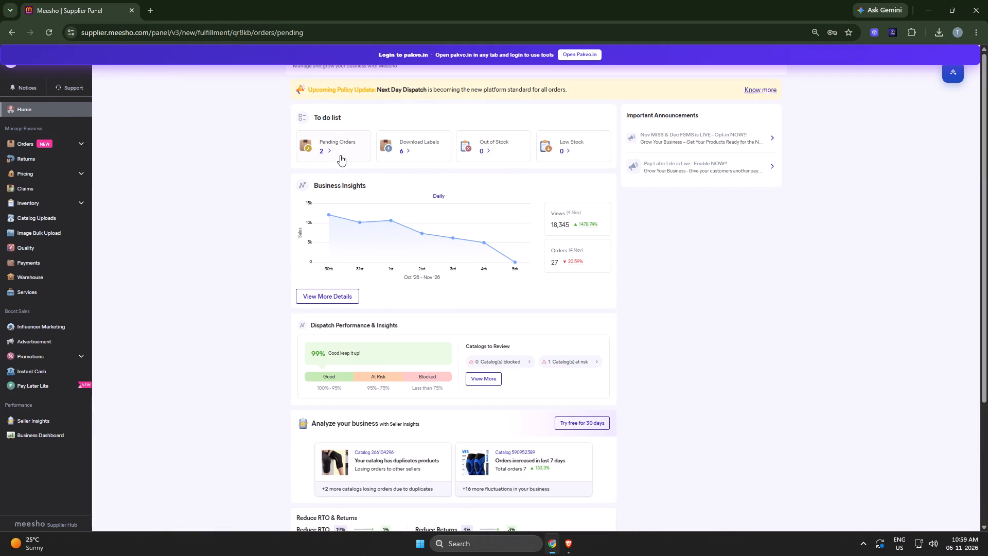
pyautogui.click(402, 331)
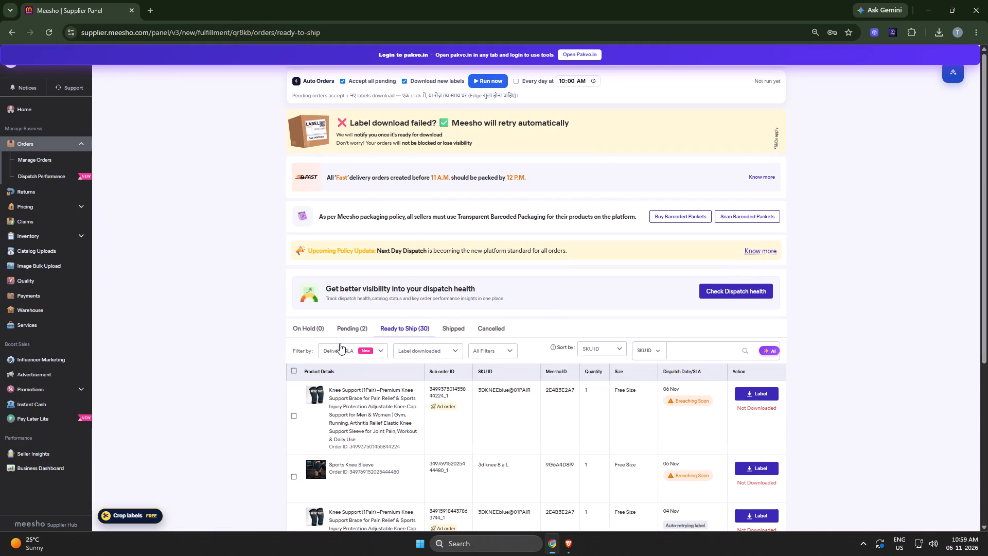
pyautogui.click(309, 324)
pyautogui.click(356, 329)
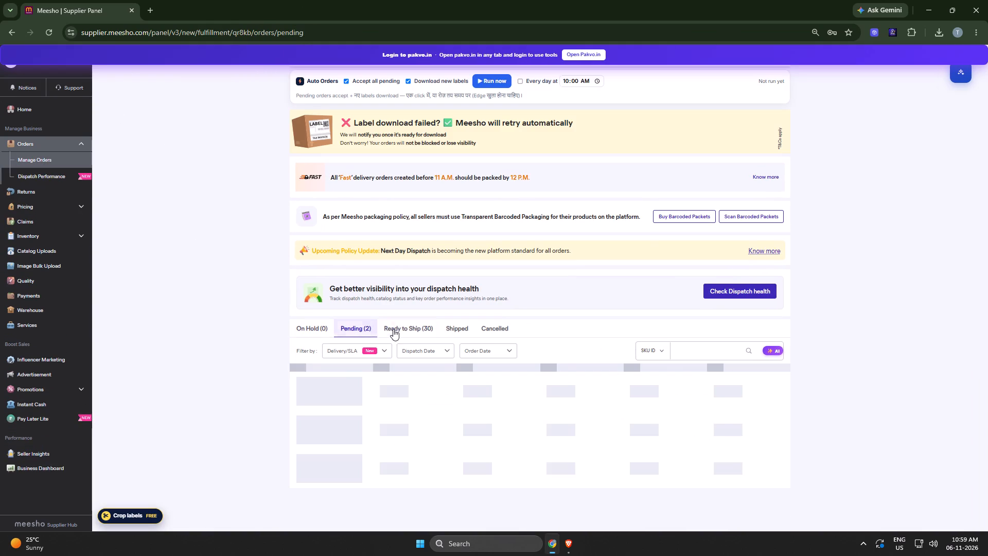
pyautogui.scroll(-1, 251, 364)
pyautogui.click(292, 269)
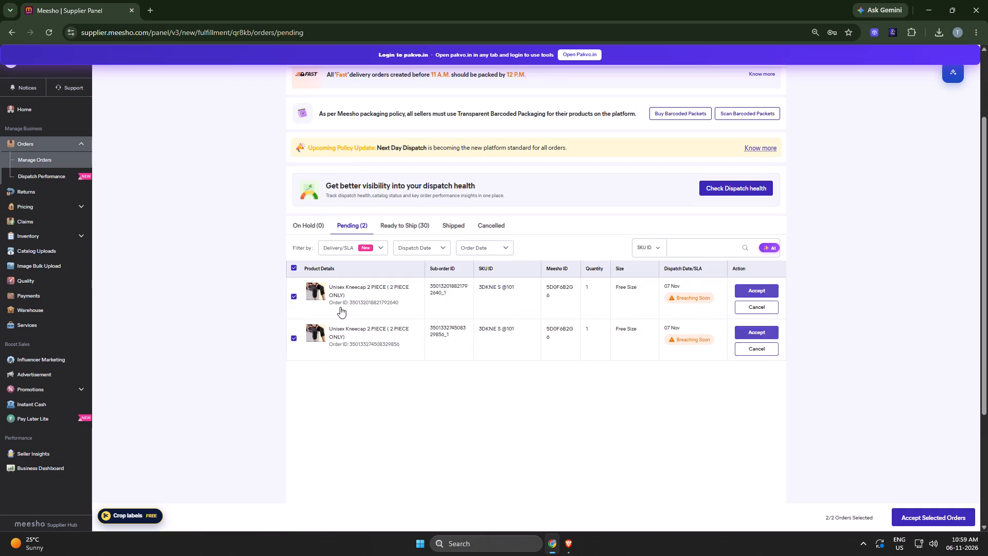
pyautogui.click(945, 520)
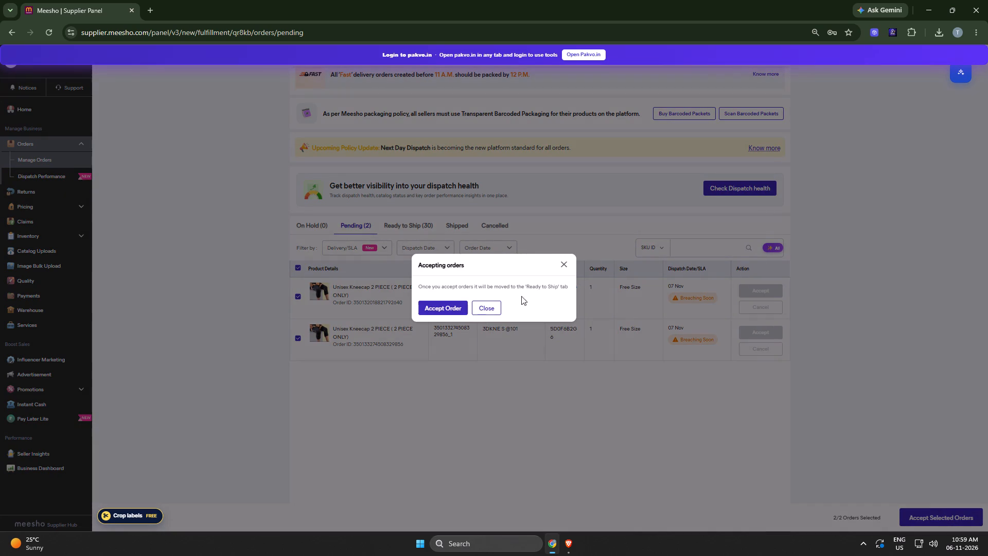
pyautogui.click(442, 310)
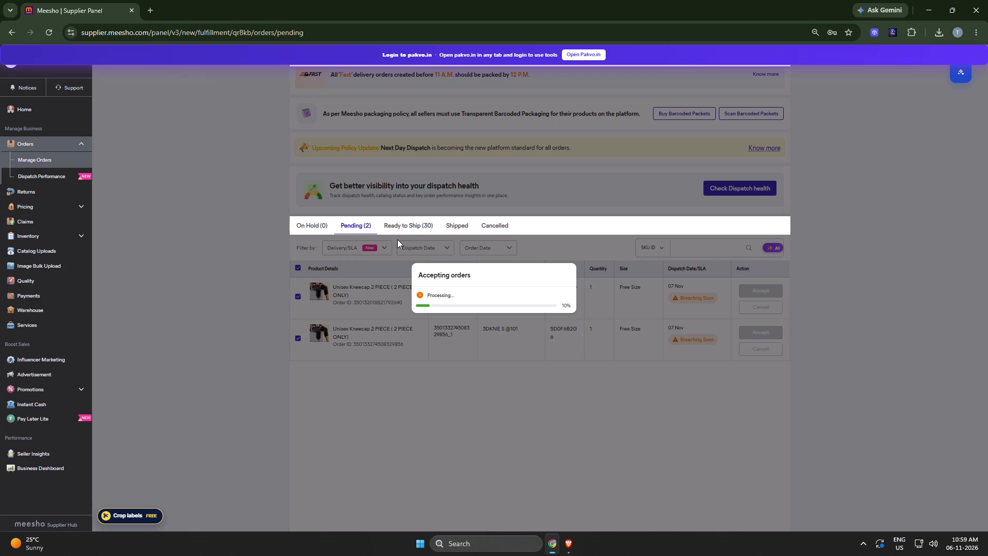
pyautogui.click(406, 224)
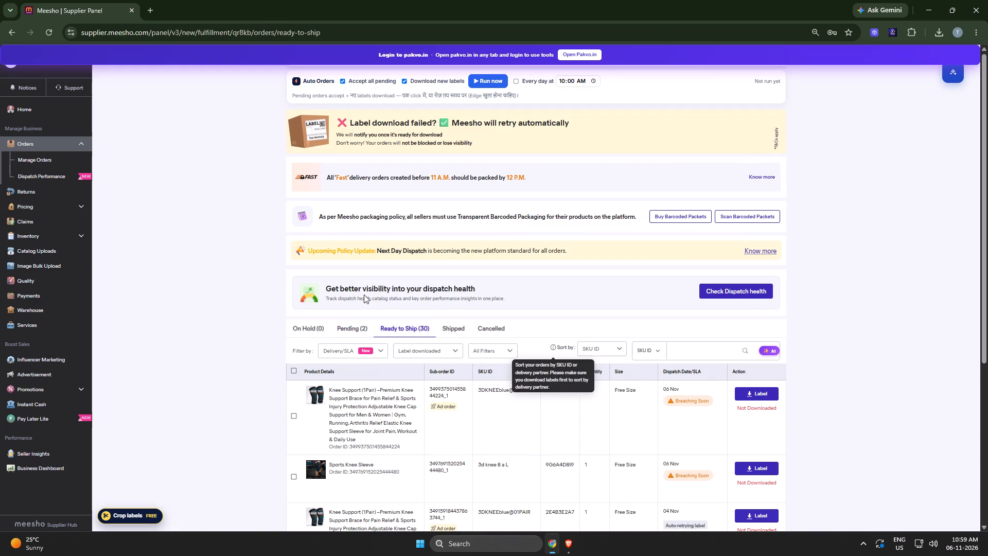
pyautogui.click(367, 335)
pyautogui.click(447, 313)
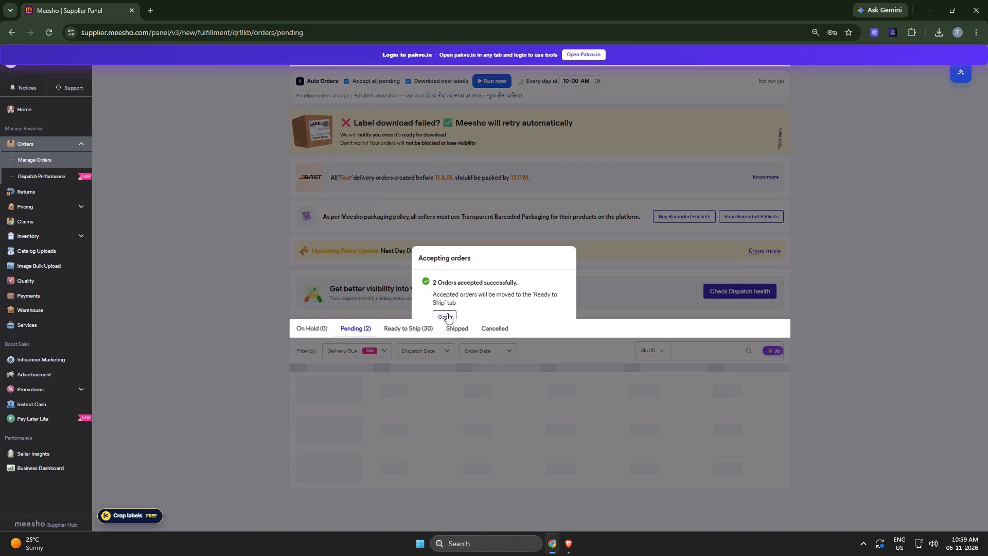
# Refresh the Ready to Ship order list, alternating with the Pending list, so that it includes the newly accepted kneecap orders.
pyautogui.click(412, 333)
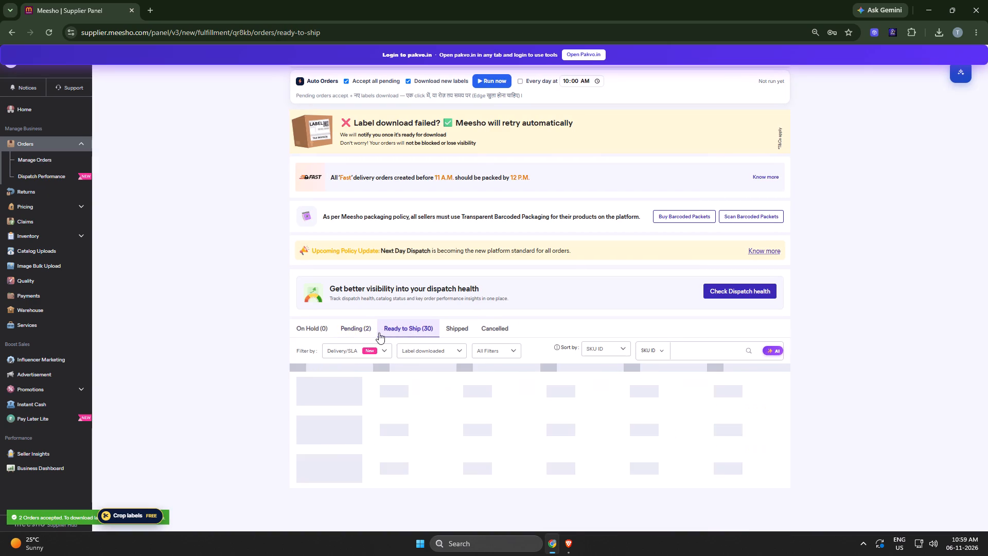
pyautogui.click(347, 330)
pyautogui.click(389, 329)
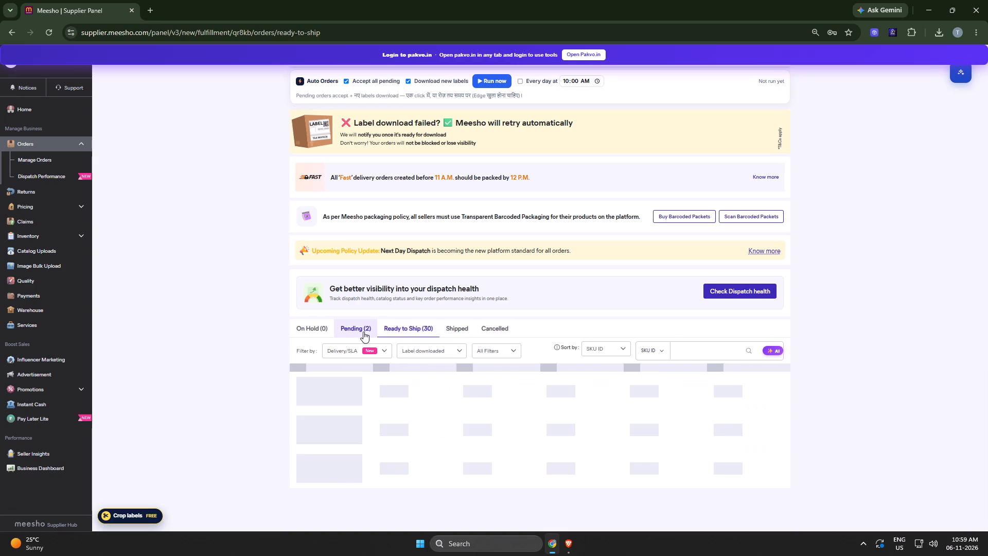
pyautogui.click(363, 332)
pyautogui.click(403, 332)
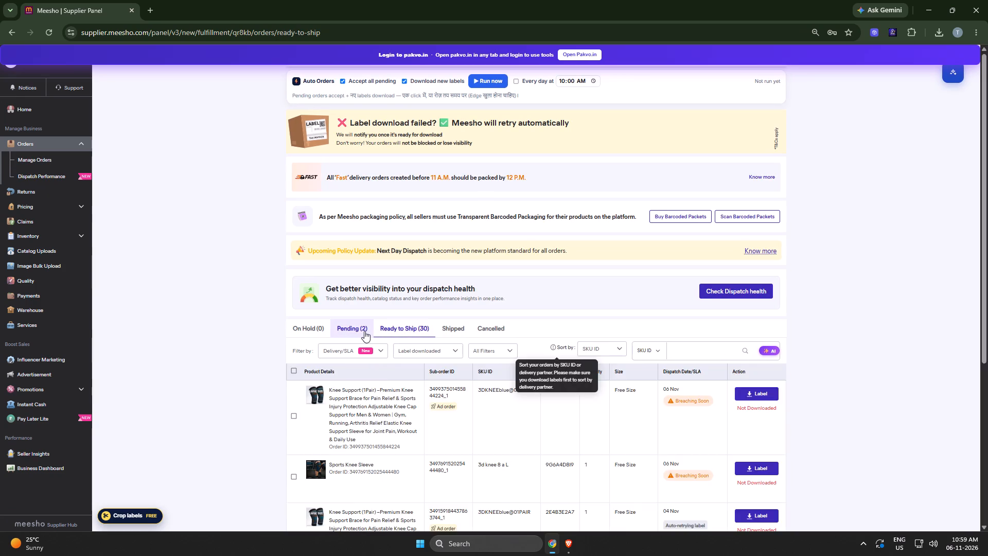
pyautogui.click(364, 331)
pyautogui.click(399, 329)
pyautogui.scroll(-2, 260, 352)
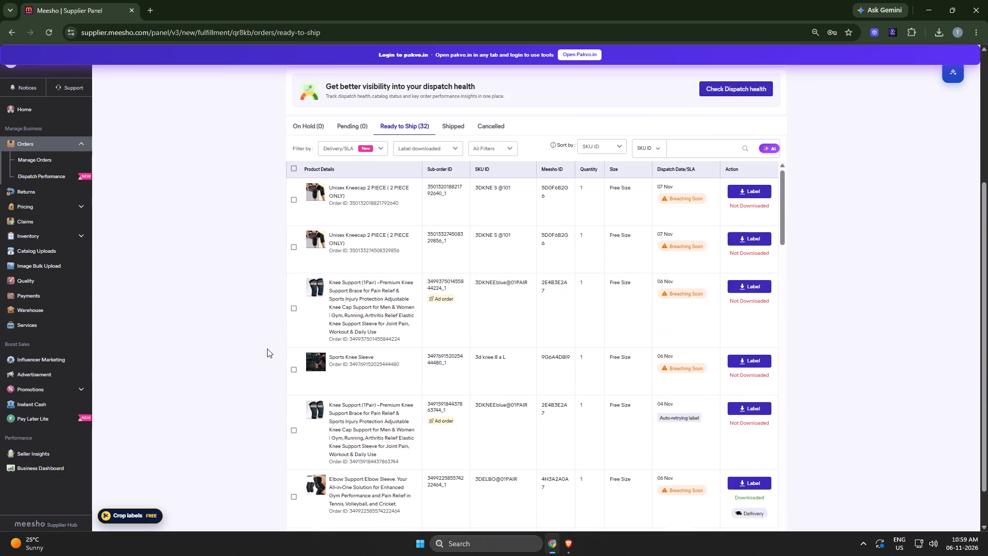
# Select the five orders marked Not Downloaded, open iLovePDF Crop PDF in a new tab while labels generate, and download the label PDF.
pyautogui.click(293, 199)
pyautogui.click(293, 248)
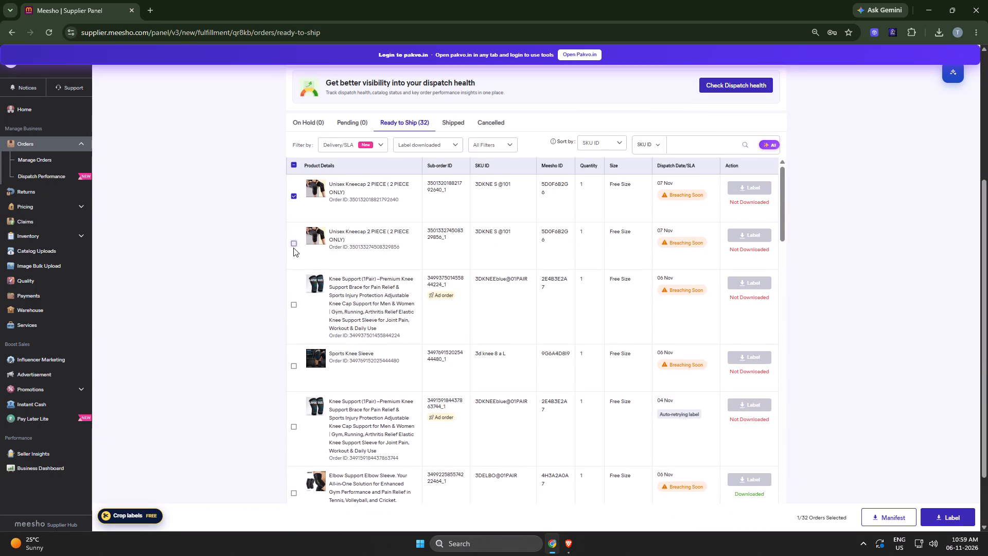
pyautogui.click(296, 304)
pyautogui.click(292, 366)
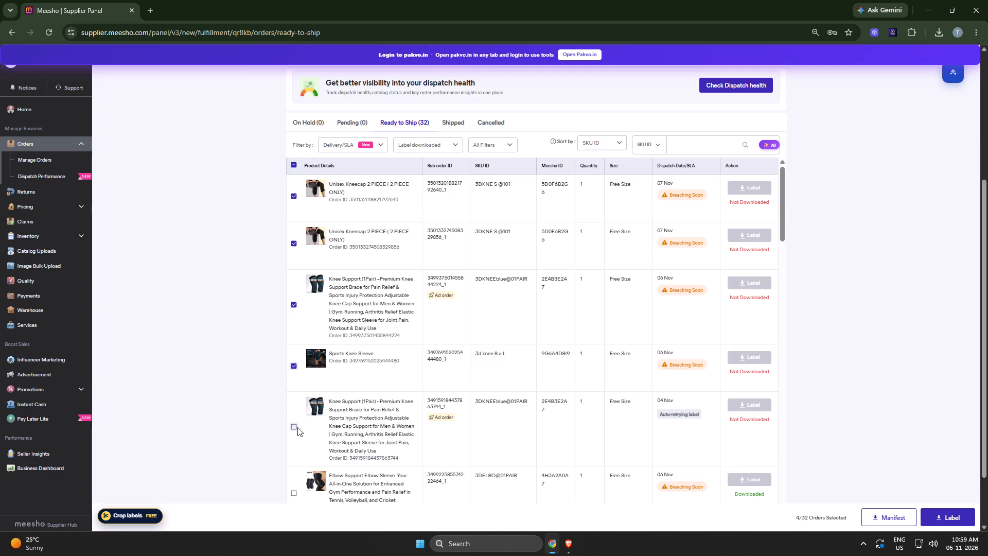
pyautogui.click(297, 427)
pyautogui.click(929, 522)
pyautogui.click(150, 12)
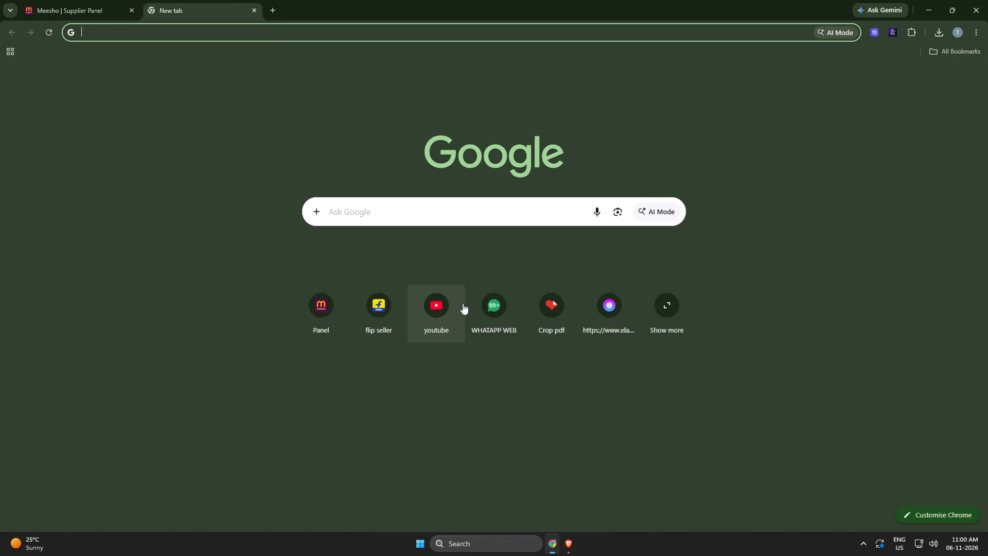
pyautogui.click(554, 323)
pyautogui.click(63, 7)
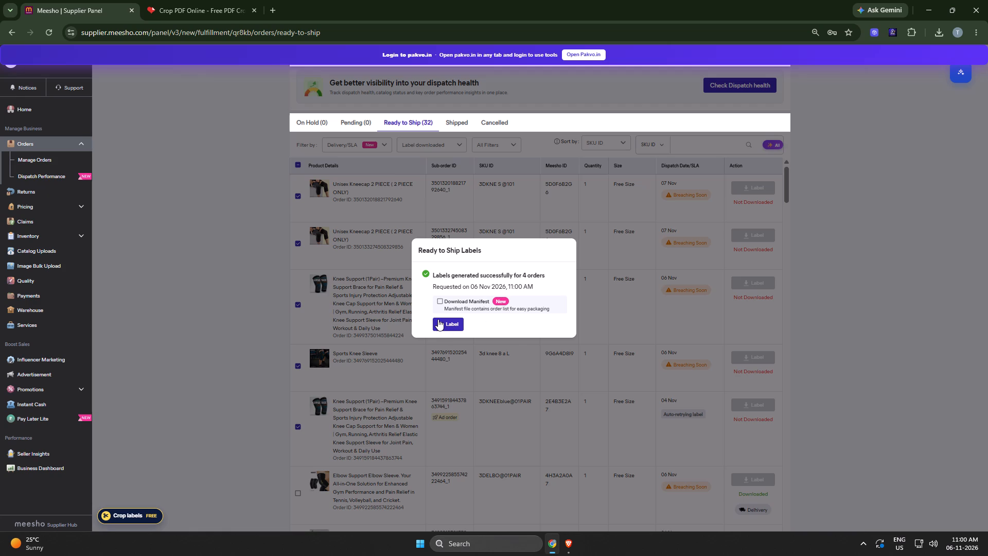
pyautogui.click(438, 319)
# Load the newly downloaded label PDF into iLovePDF and crop all pages to the shipping label plus the top of the tax invoice.
pyautogui.click(201, 12)
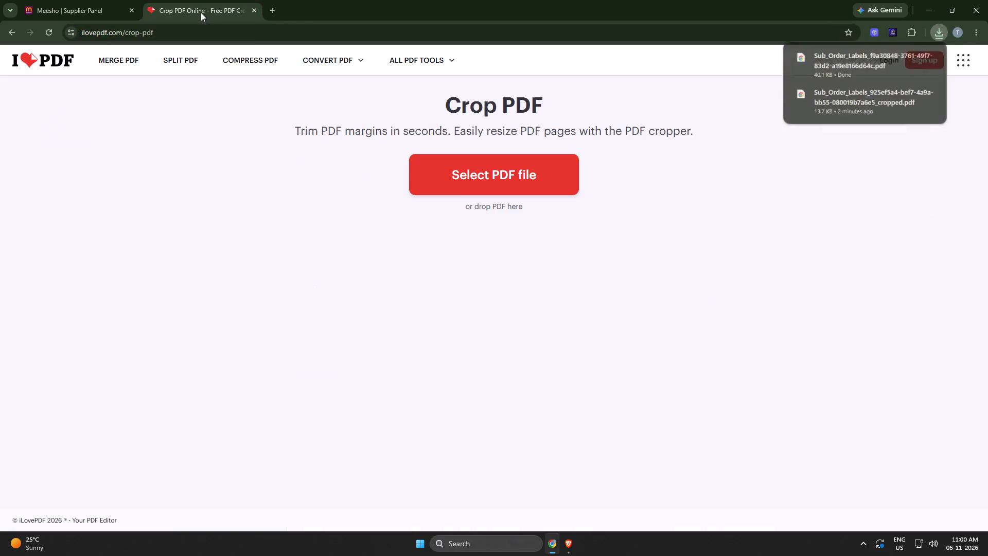
pyautogui.click(933, 32)
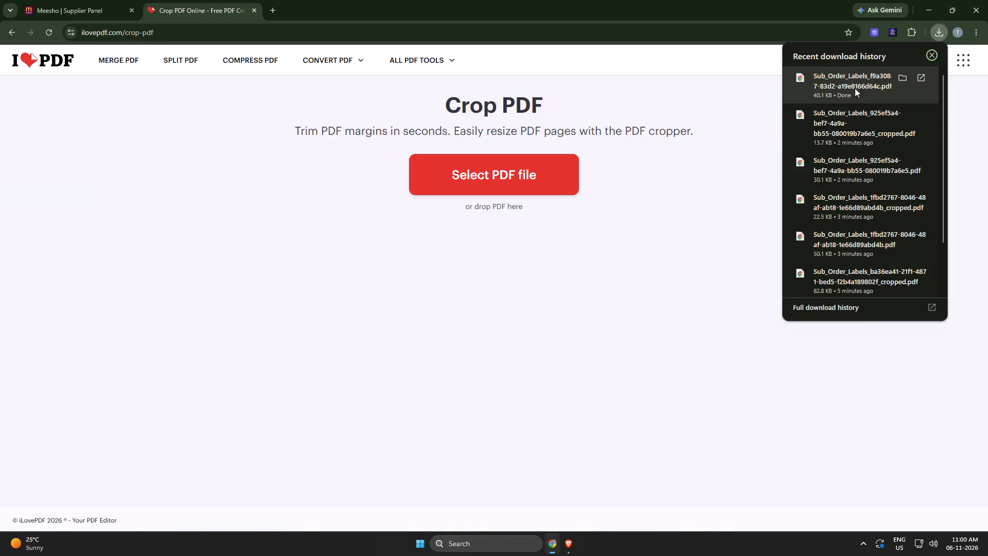
pyautogui.moveTo(855, 88); pyautogui.dragTo(595, 241)
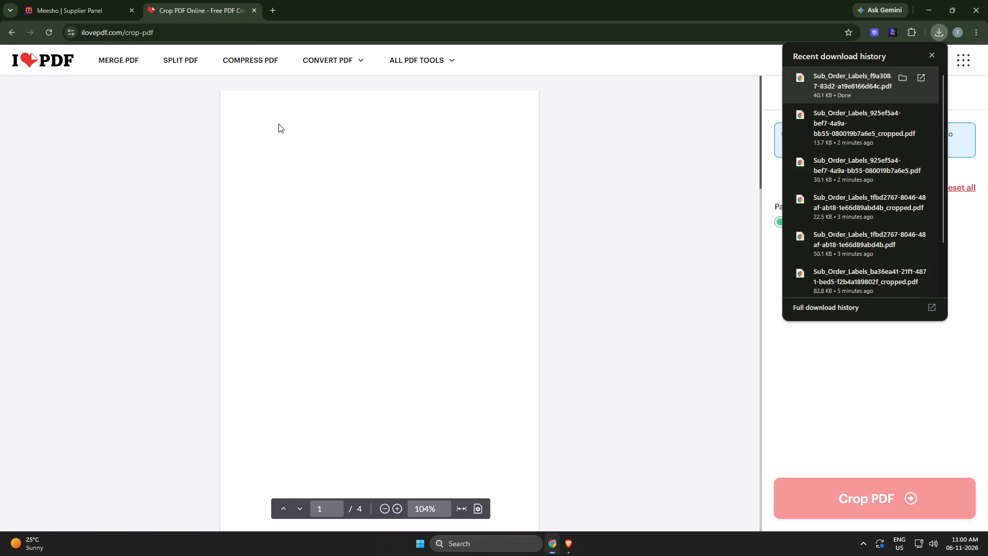
pyautogui.moveTo(221, 92); pyautogui.dragTo(610, 304)
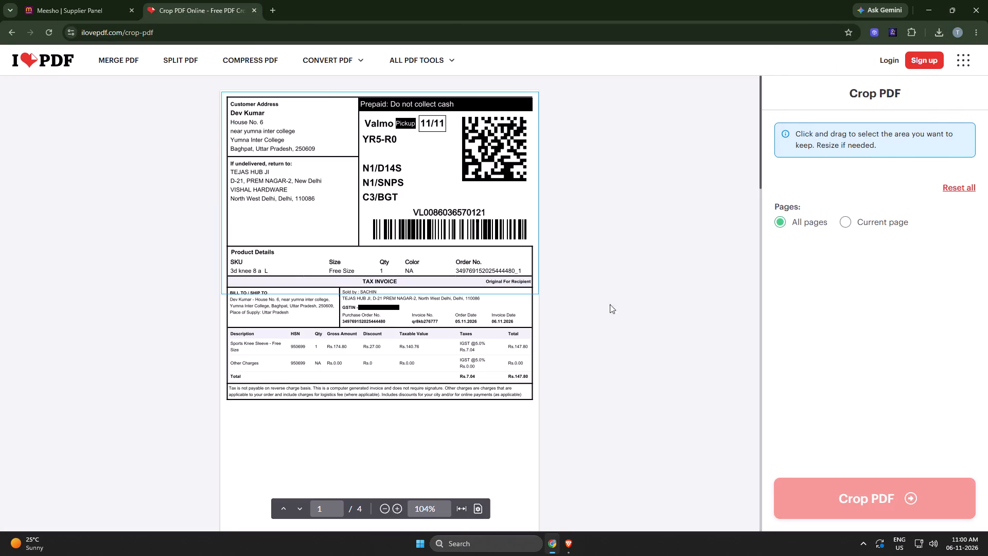
pyautogui.moveTo(610, 304); pyautogui.dragTo(648, 327)
pyautogui.click(822, 494)
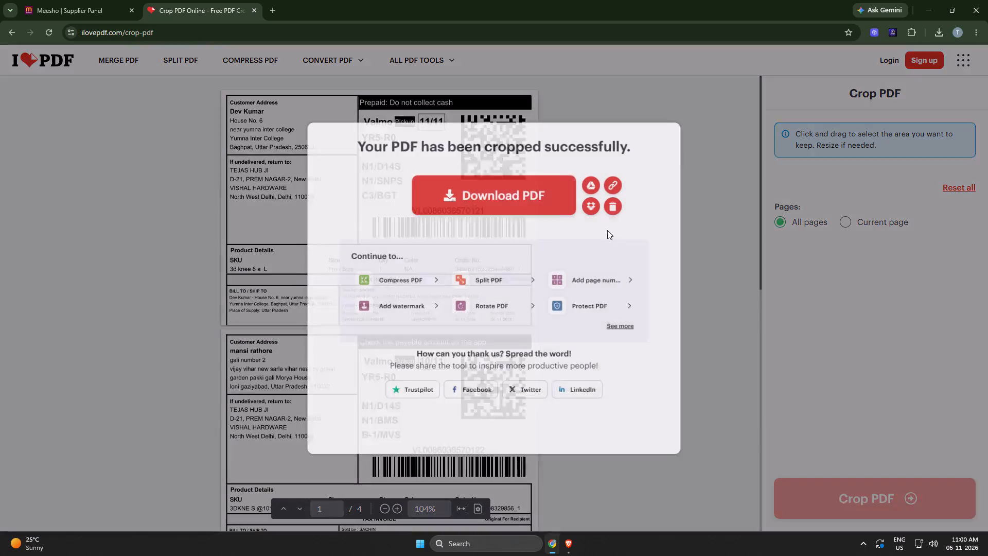
# Download the cropped label PDF and open it in its own tab.
pyautogui.click(502, 190)
pyautogui.moveTo(833, 56); pyautogui.dragTo(542, 0)
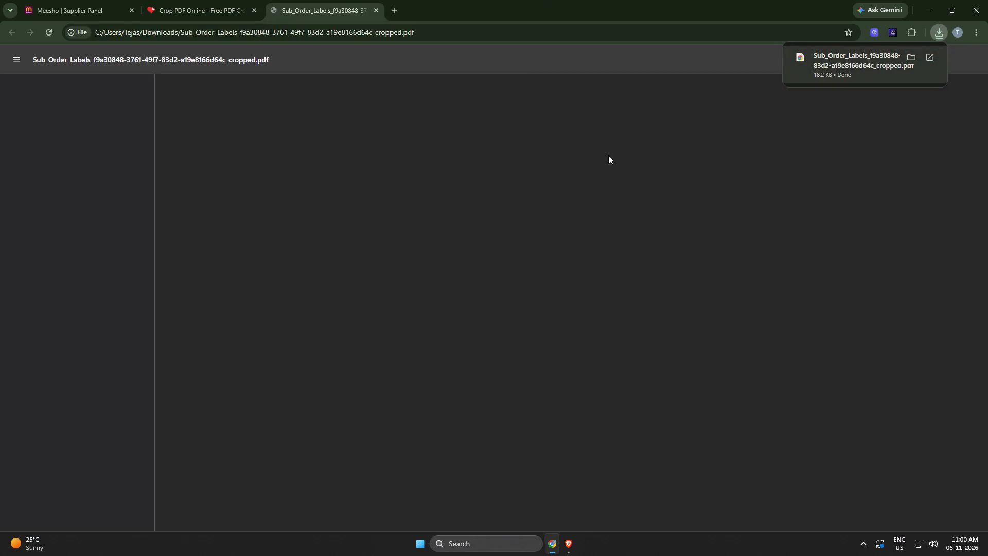
# Print the cropped label PDF, closing its tab and the iLovePDF tab when done.
pyautogui.click(955, 64)
pyautogui.click(752, 460)
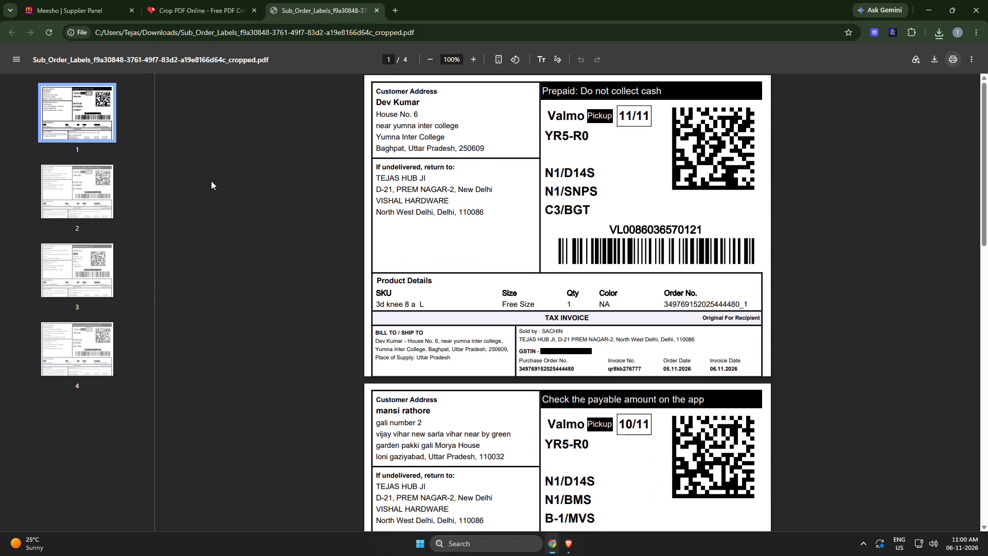
pyautogui.click(256, 7)
pyautogui.click(256, 7)
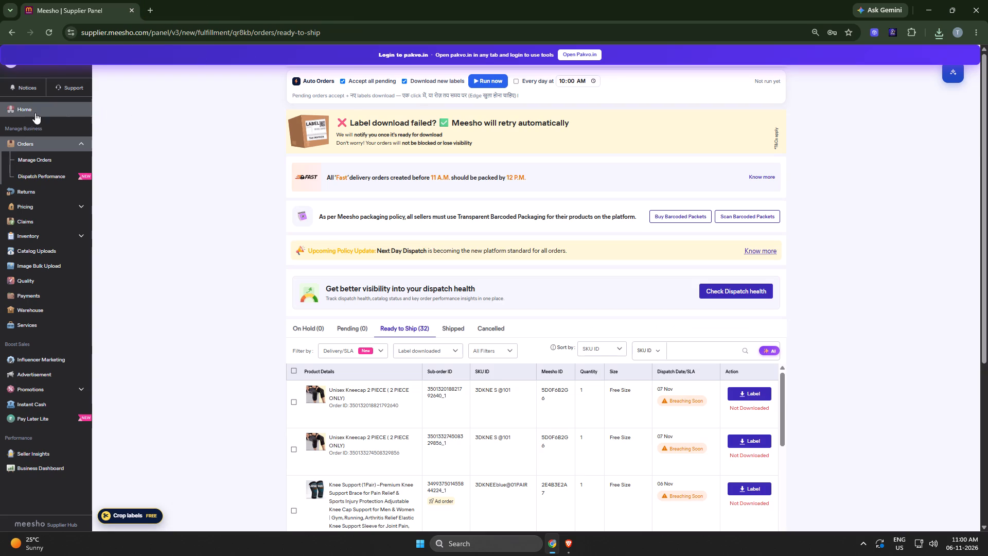
# Reload the Ready to Ship orders from the Meesho home page and review the whole list for labels still not downloaded.
pyautogui.click(35, 113)
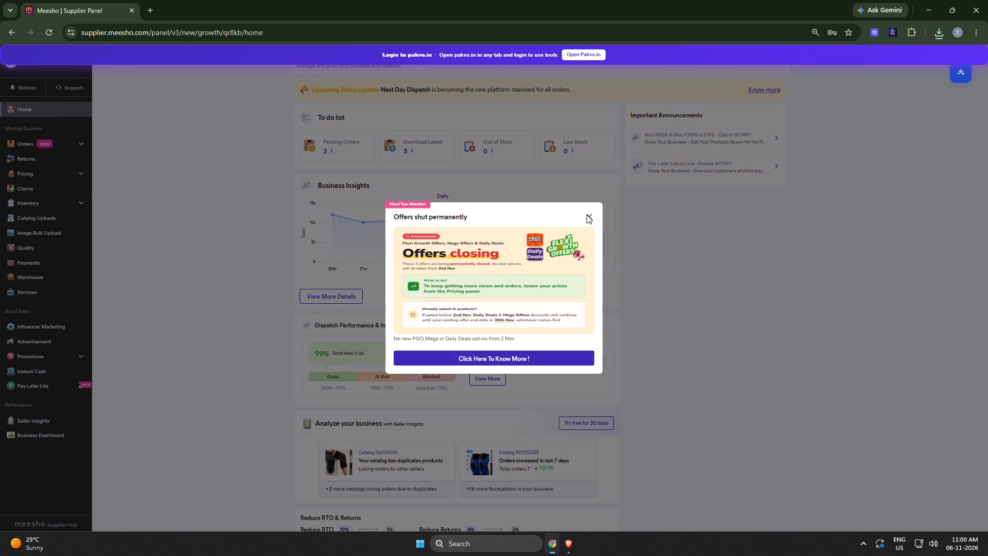
pyautogui.click(587, 215)
pyautogui.click(430, 140)
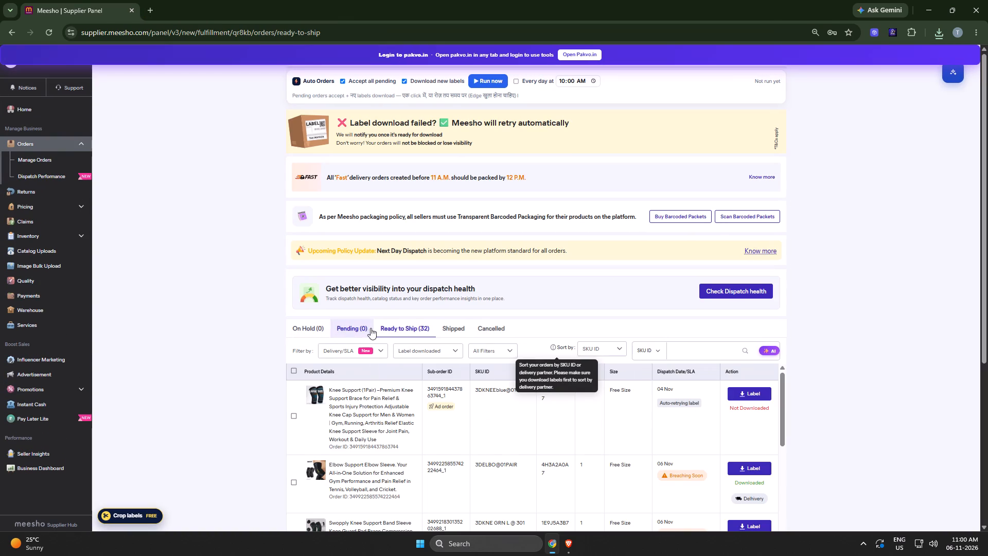
pyautogui.scroll(-1, 227, 408)
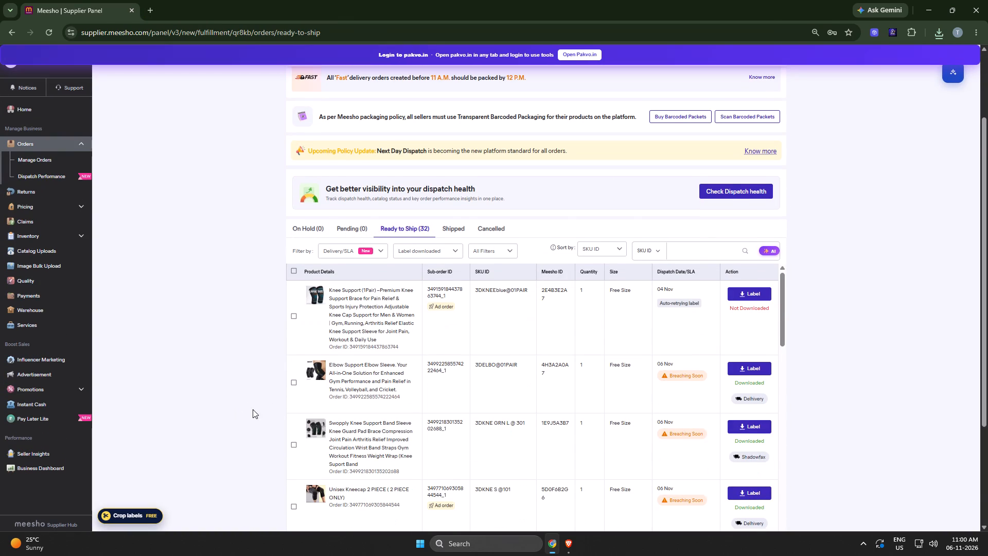
pyautogui.scroll(-1, 221, 413)
pyautogui.scroll(-7, 415, 414)
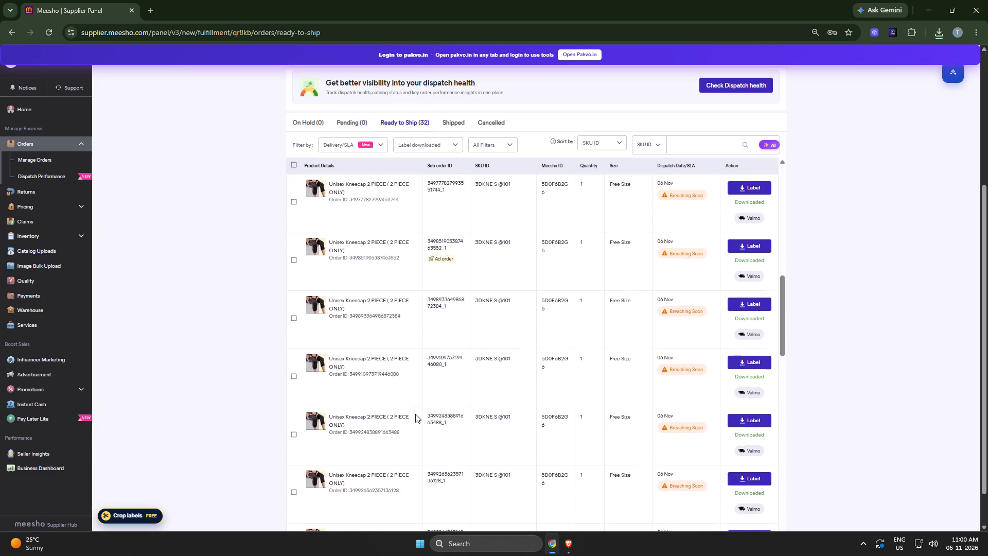
pyautogui.scroll(-13, 415, 414)
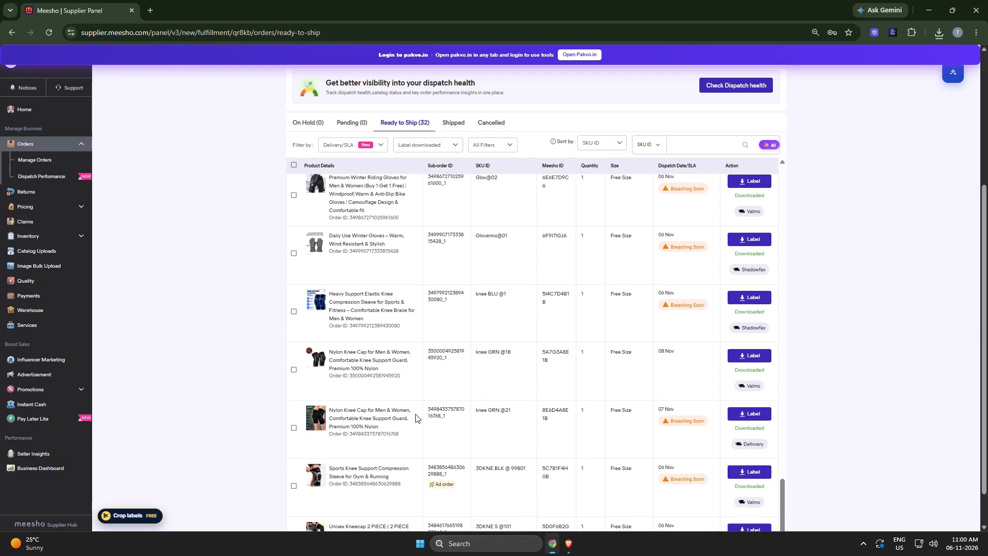
pyautogui.scroll(-1, 415, 414)
pyautogui.scroll(20, 415, 414)
pyautogui.scroll(2, 415, 414)
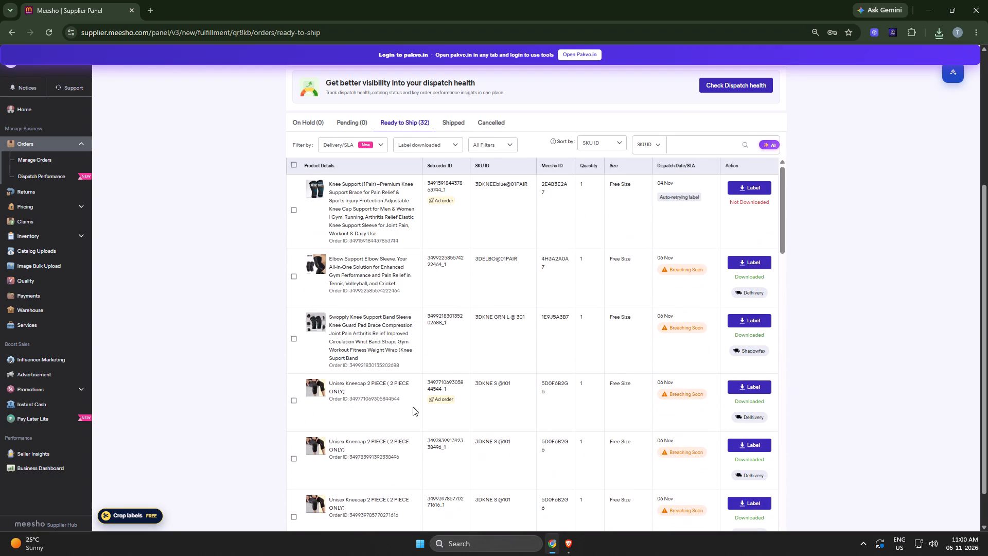
pyautogui.scroll(3, 170, 292)
# Return to the Meesho home page and check the Pending and On Hold order lists for remaining orders.
pyautogui.click(25, 116)
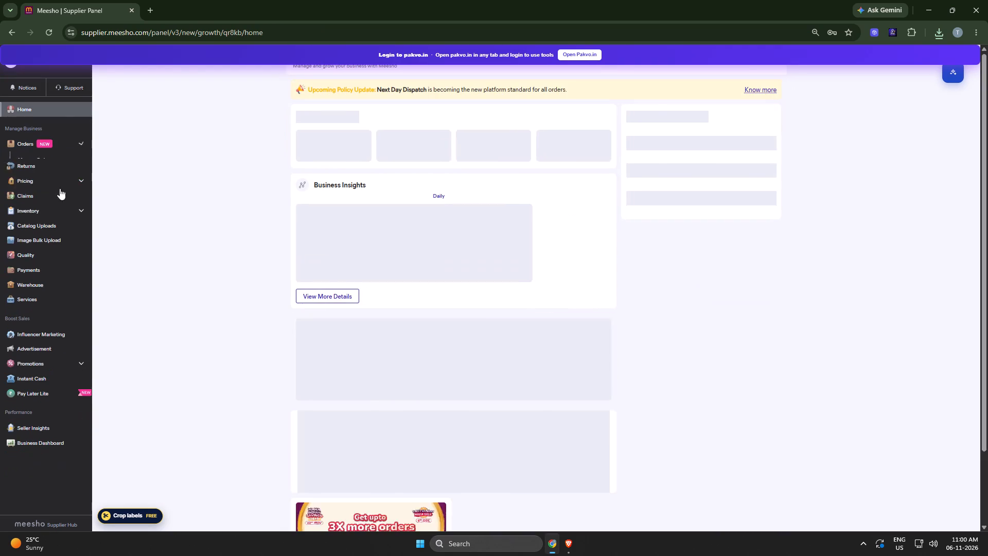
pyautogui.click(573, 546)
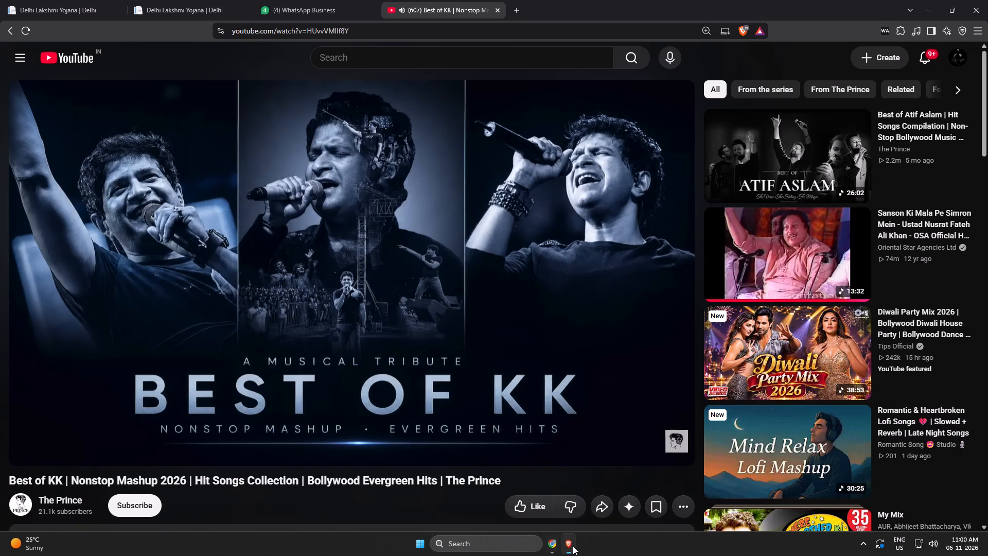
pyautogui.click(551, 552)
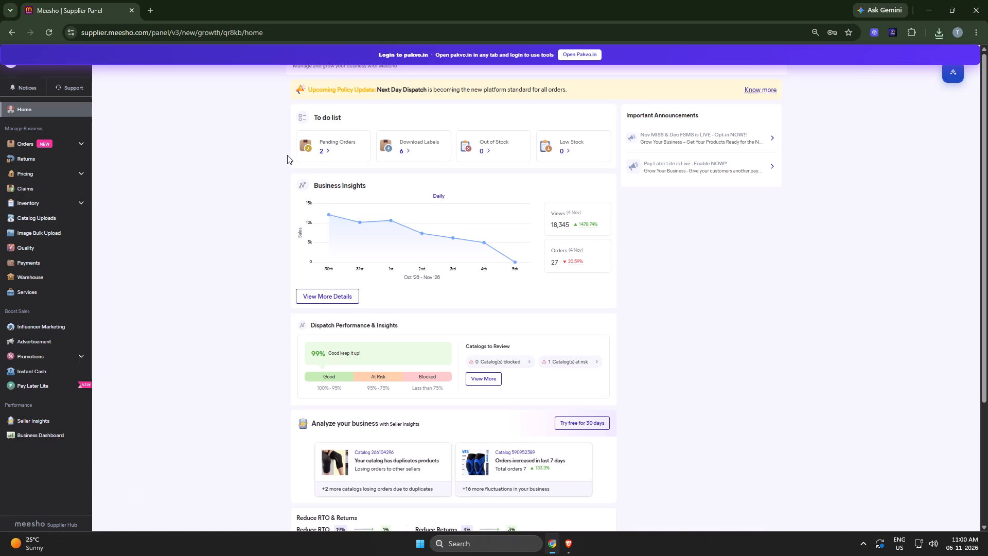
pyautogui.click(337, 157)
pyautogui.click(310, 288)
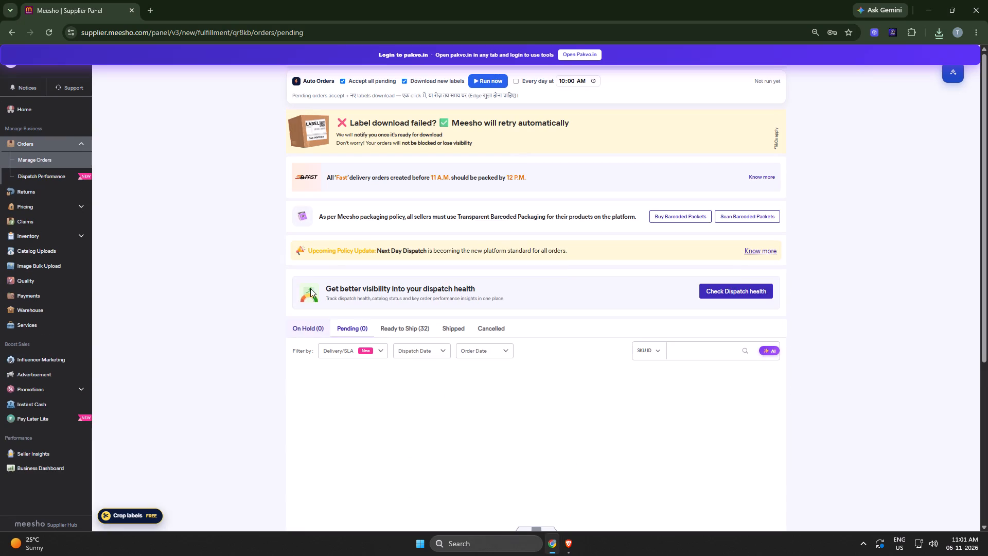
pyautogui.click(317, 328)
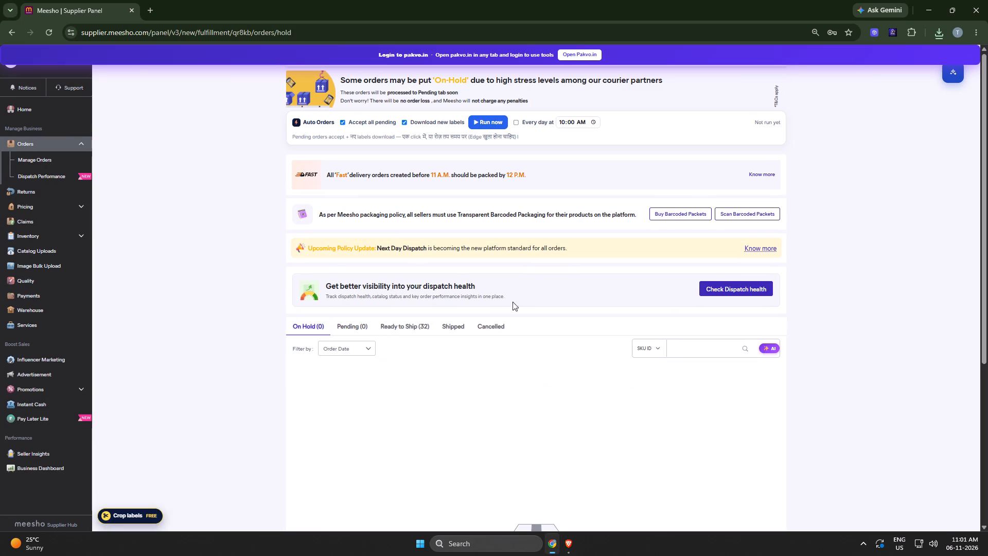
# Switch to the Brave browser and toggle playback of the Best of KK mashup video on YouTube.
pyautogui.click(563, 547)
pyautogui.click(398, 283)
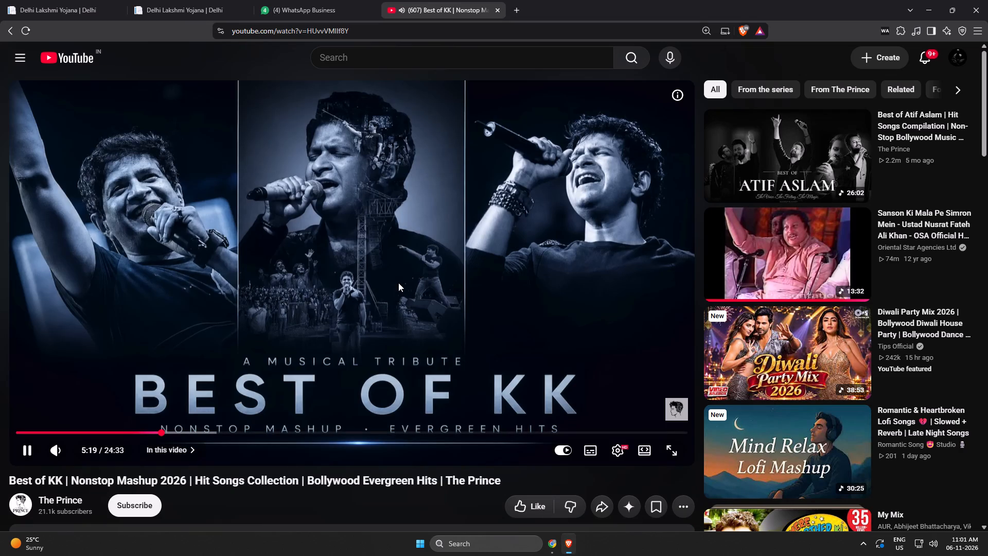
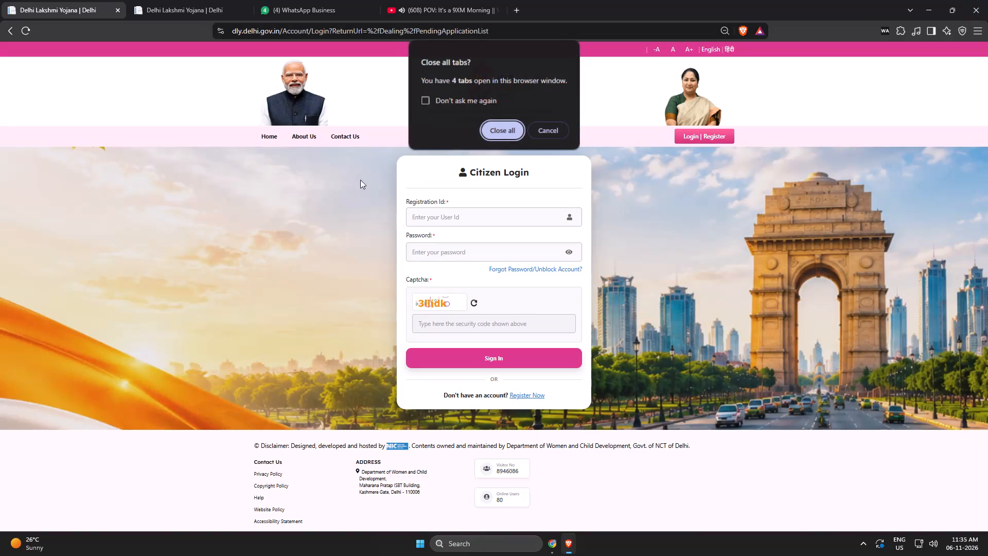
# Close the Brave browser window together with all four of its open tabs.
pyautogui.click(502, 126)
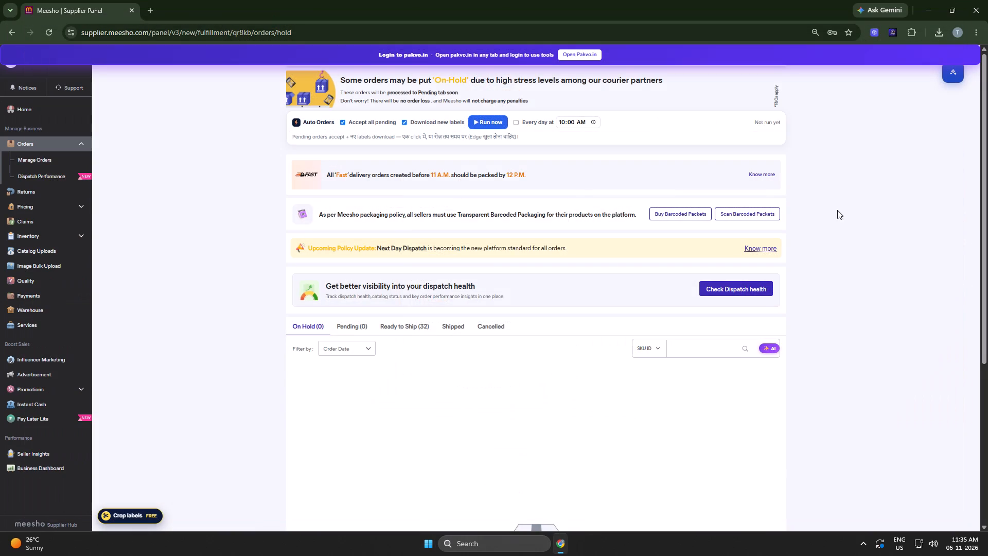
# Recheck the Meesho home page to-do list and the Pending, On Hold and Ready to Ship order lists for remaining orders.
pyautogui.click(28, 108)
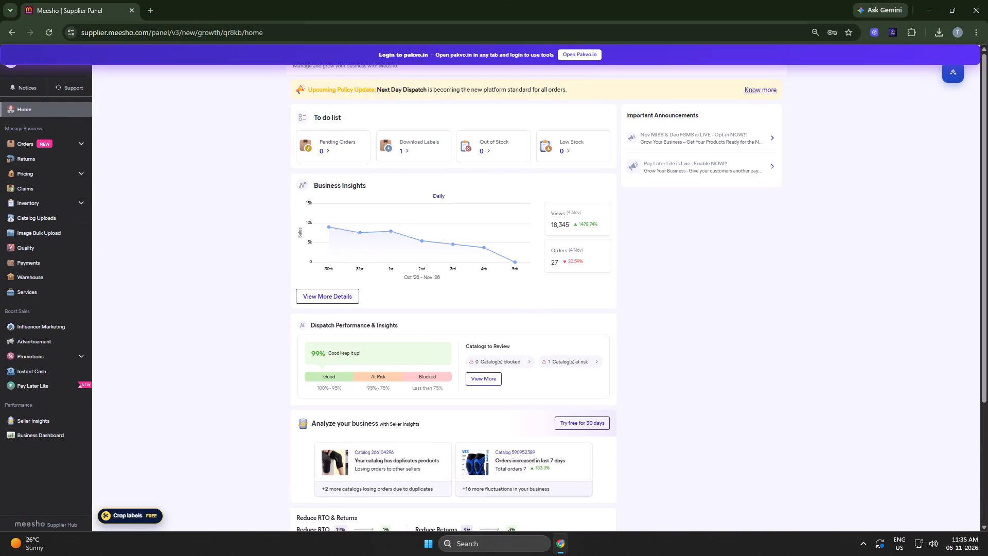
pyautogui.click(353, 152)
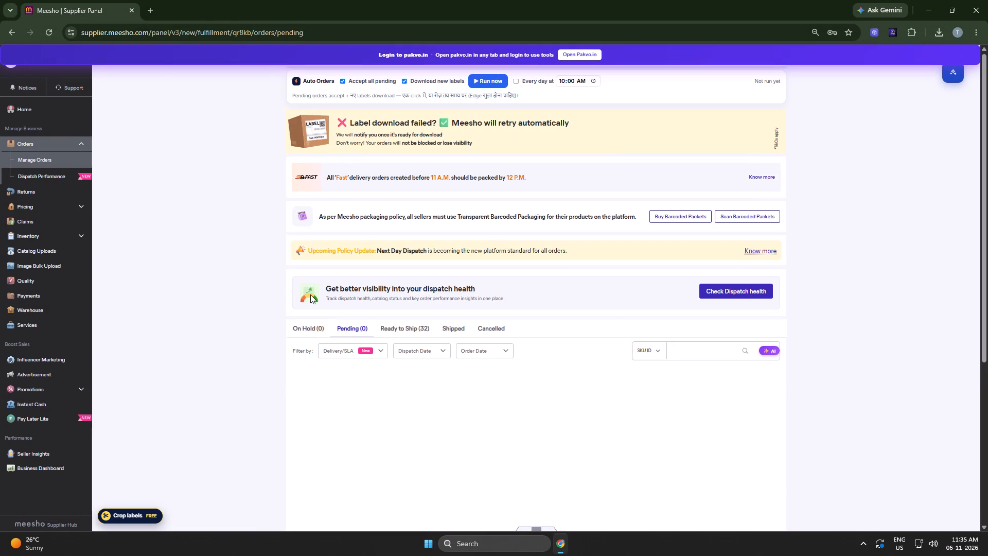
pyautogui.click(310, 294)
pyautogui.click(303, 334)
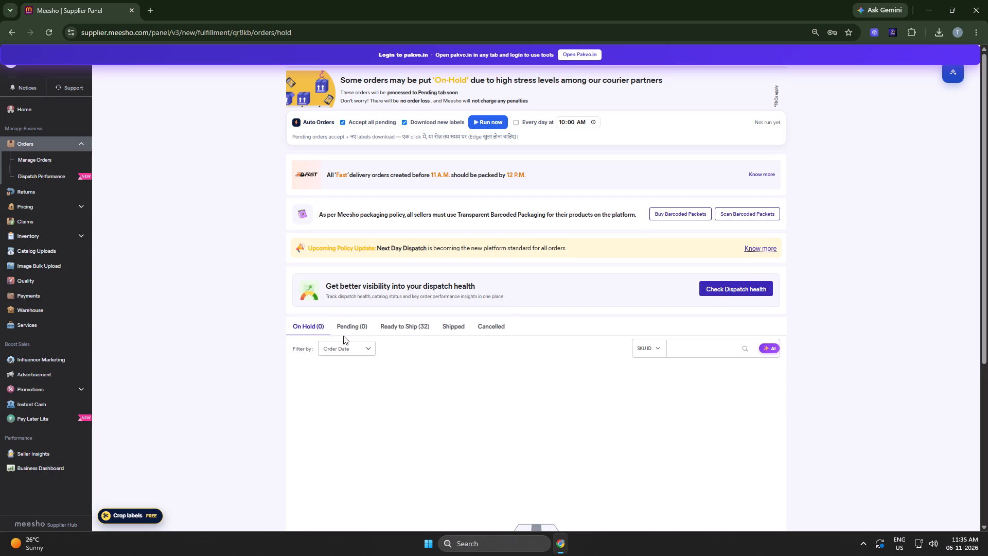
pyautogui.click(343, 336)
pyautogui.click(361, 328)
pyautogui.click(403, 332)
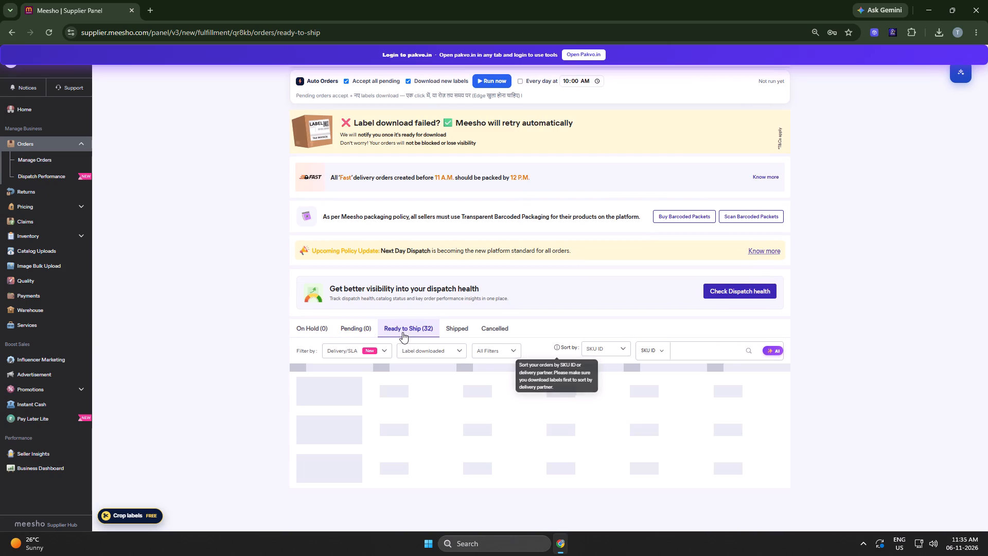
pyautogui.click(359, 329)
pyautogui.click(301, 331)
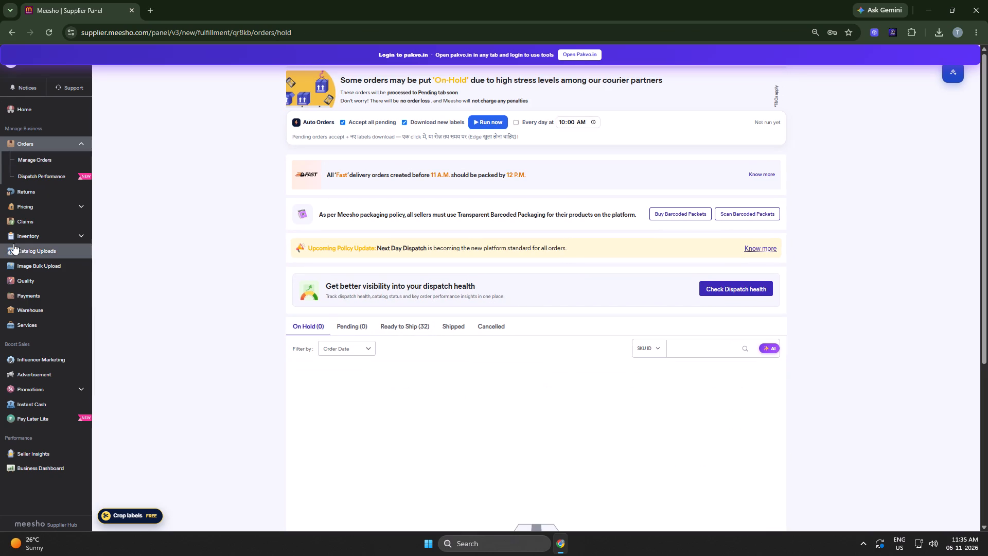
pyautogui.click(33, 106)
# Close the Chrome window with the Meesho Supplier Panel.
pyautogui.click(987, 0)
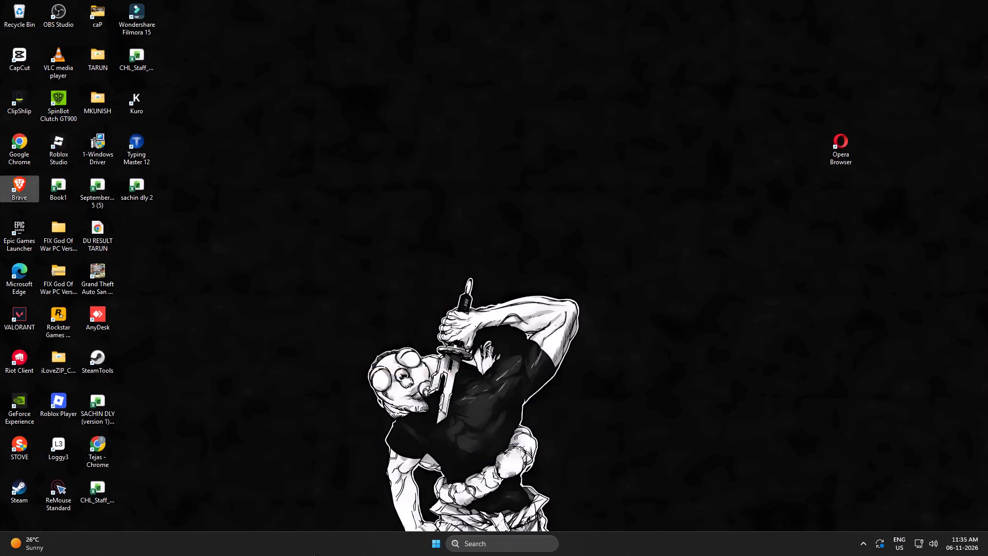
# Shut down the computer through the Windows power options.
pyautogui.click(436, 555)
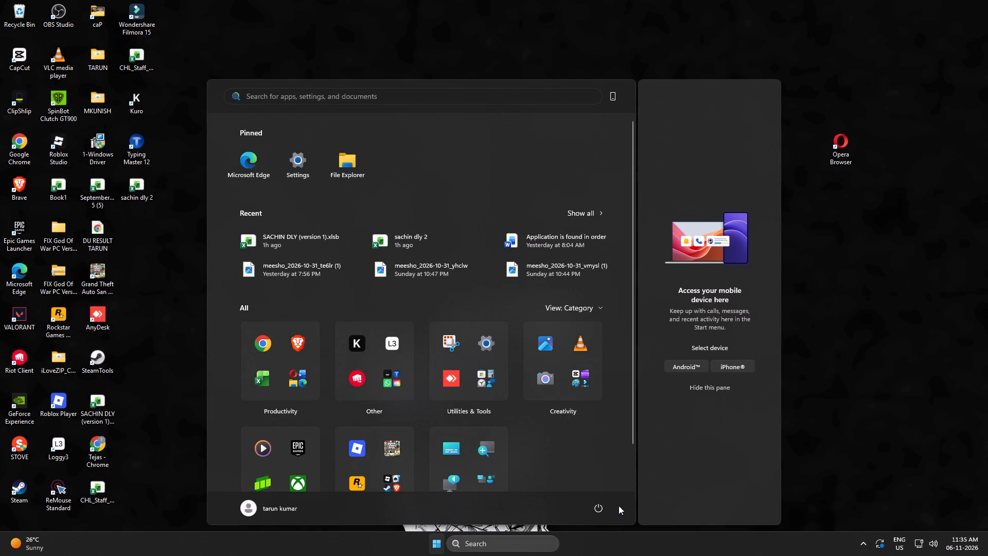
pyautogui.click(604, 507)
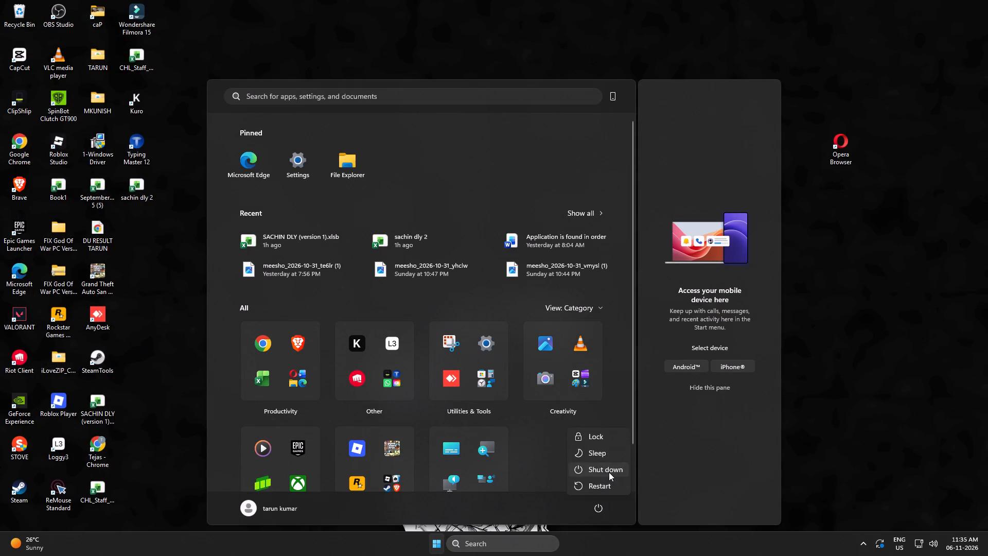